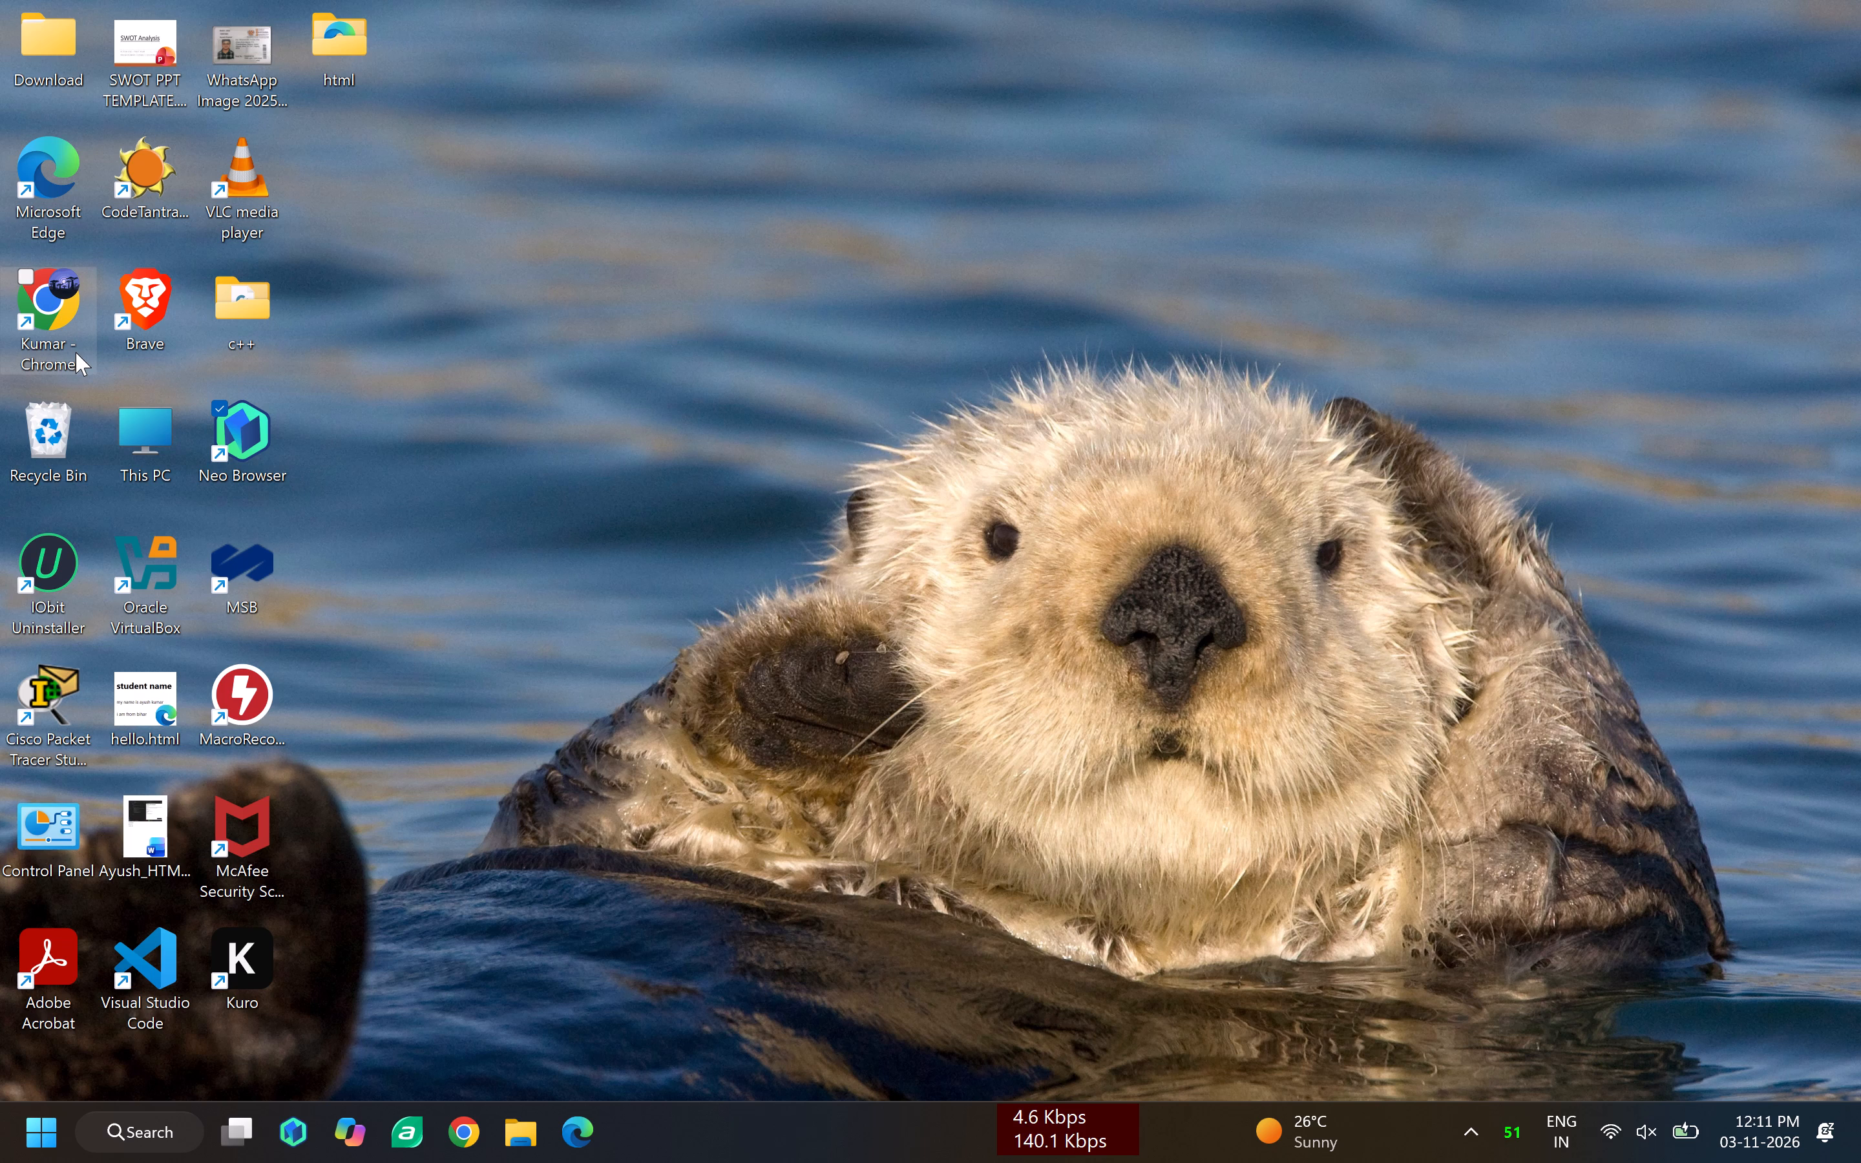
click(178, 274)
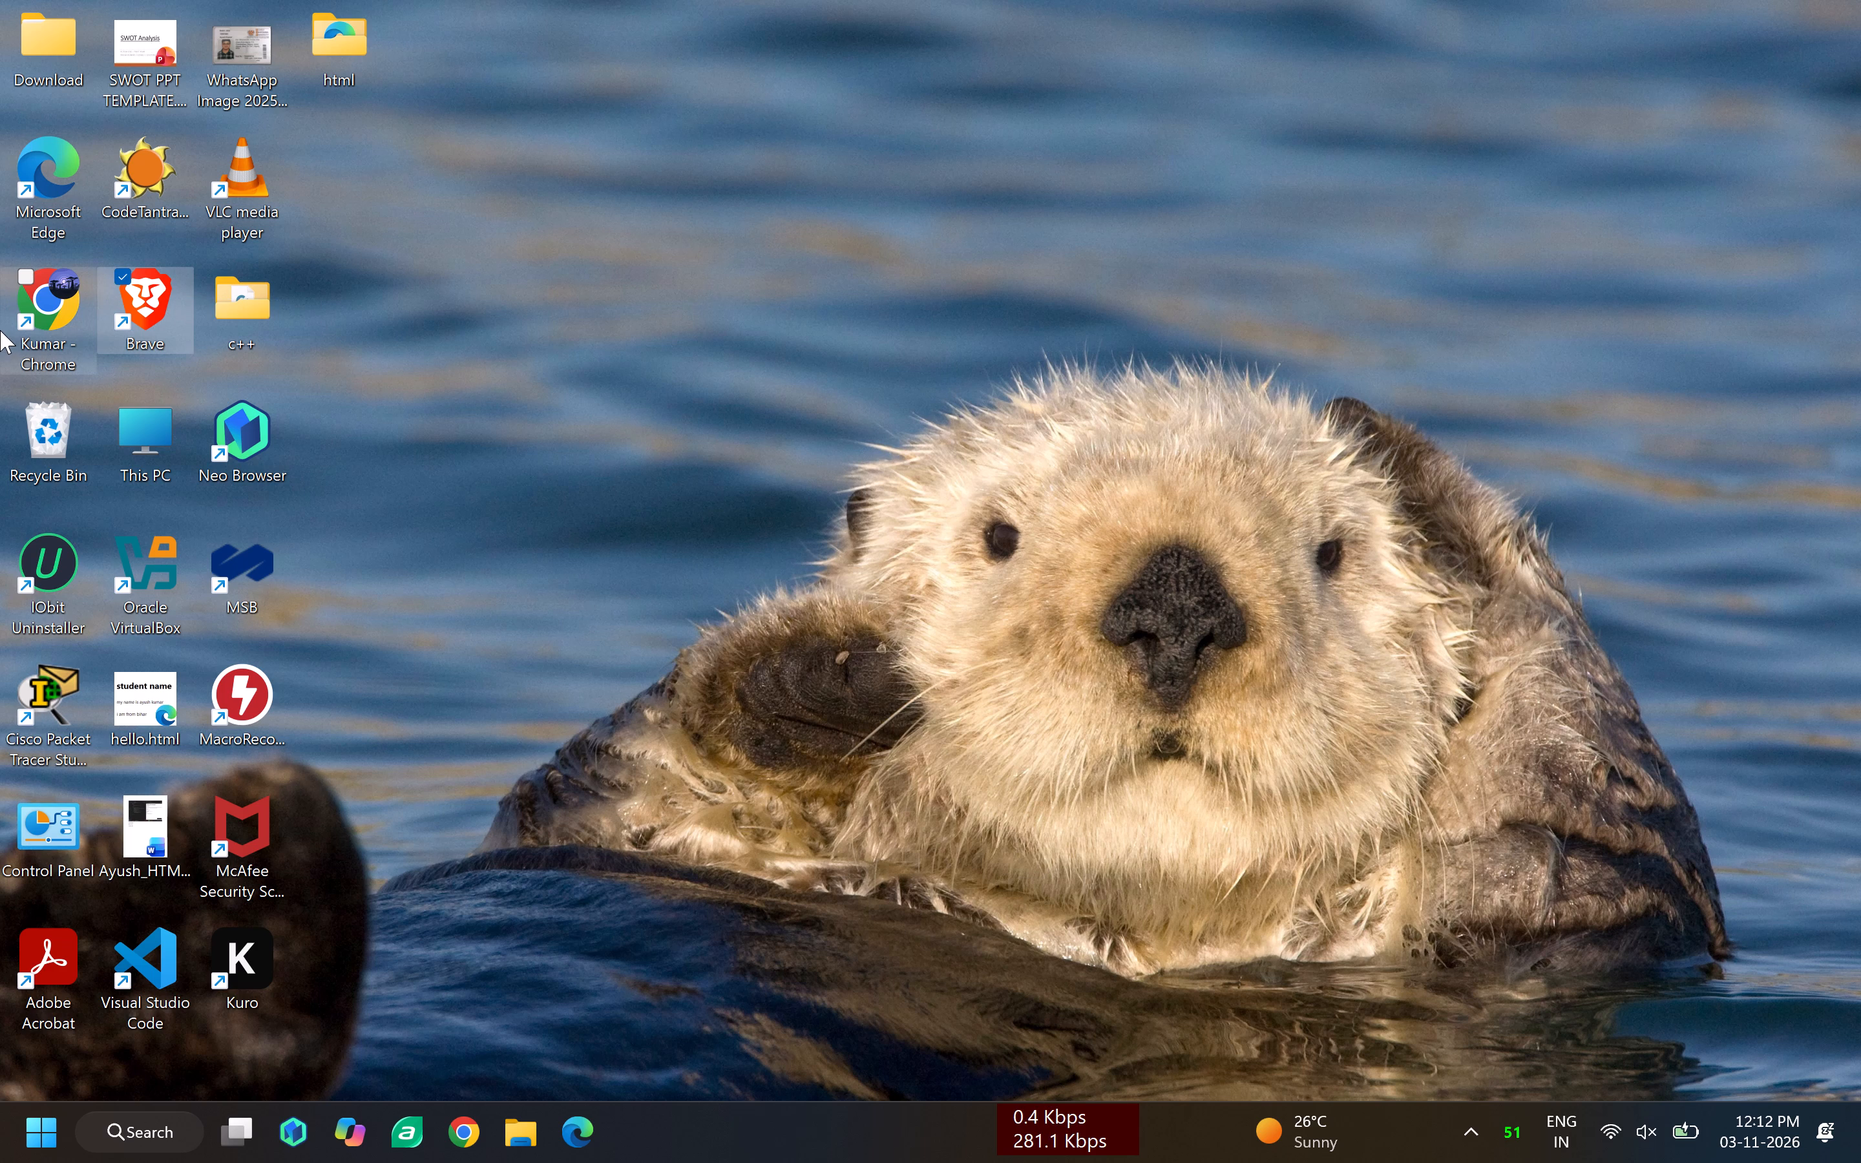
Open Google Chrome from the desktop in a maximized window and dismiss the offer to restore pages.
double_click(49, 301)
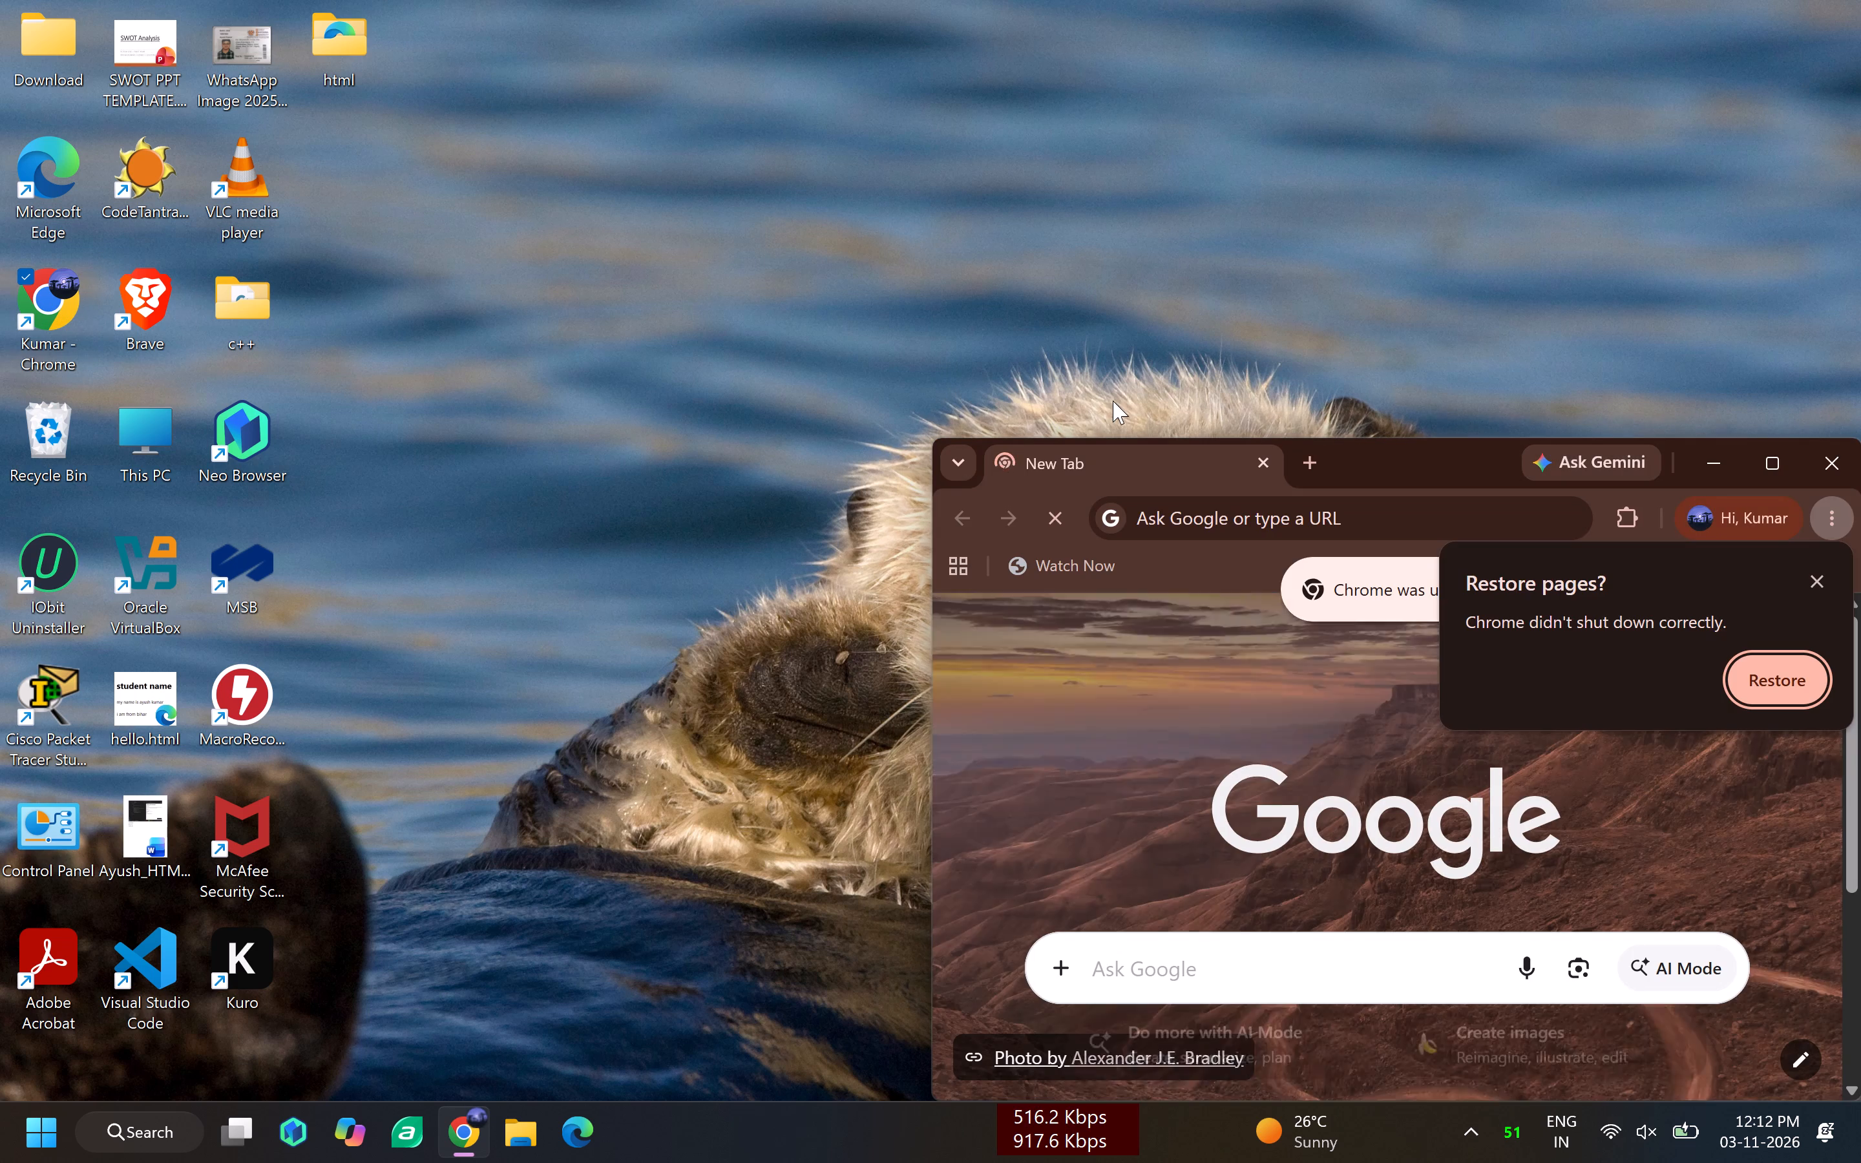
click(1774, 475)
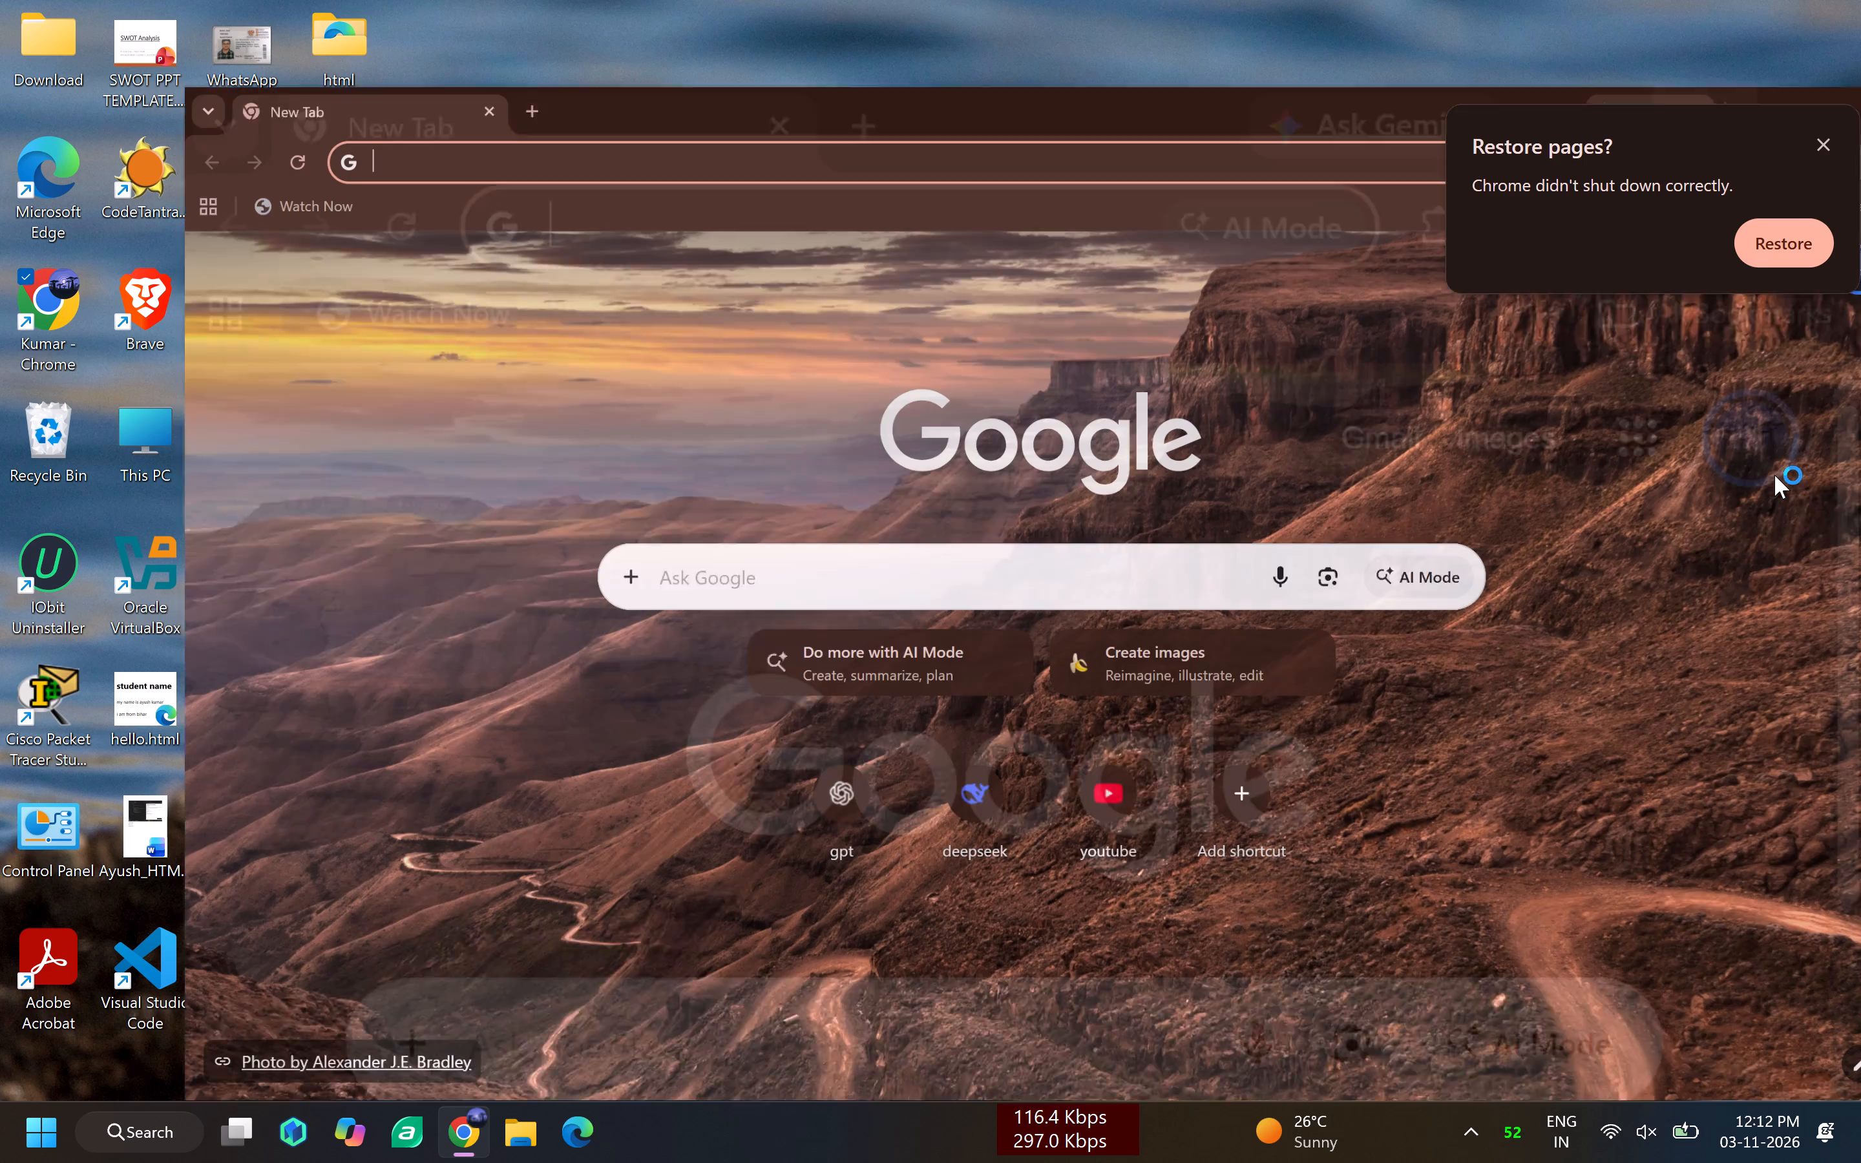
click(1502, 492)
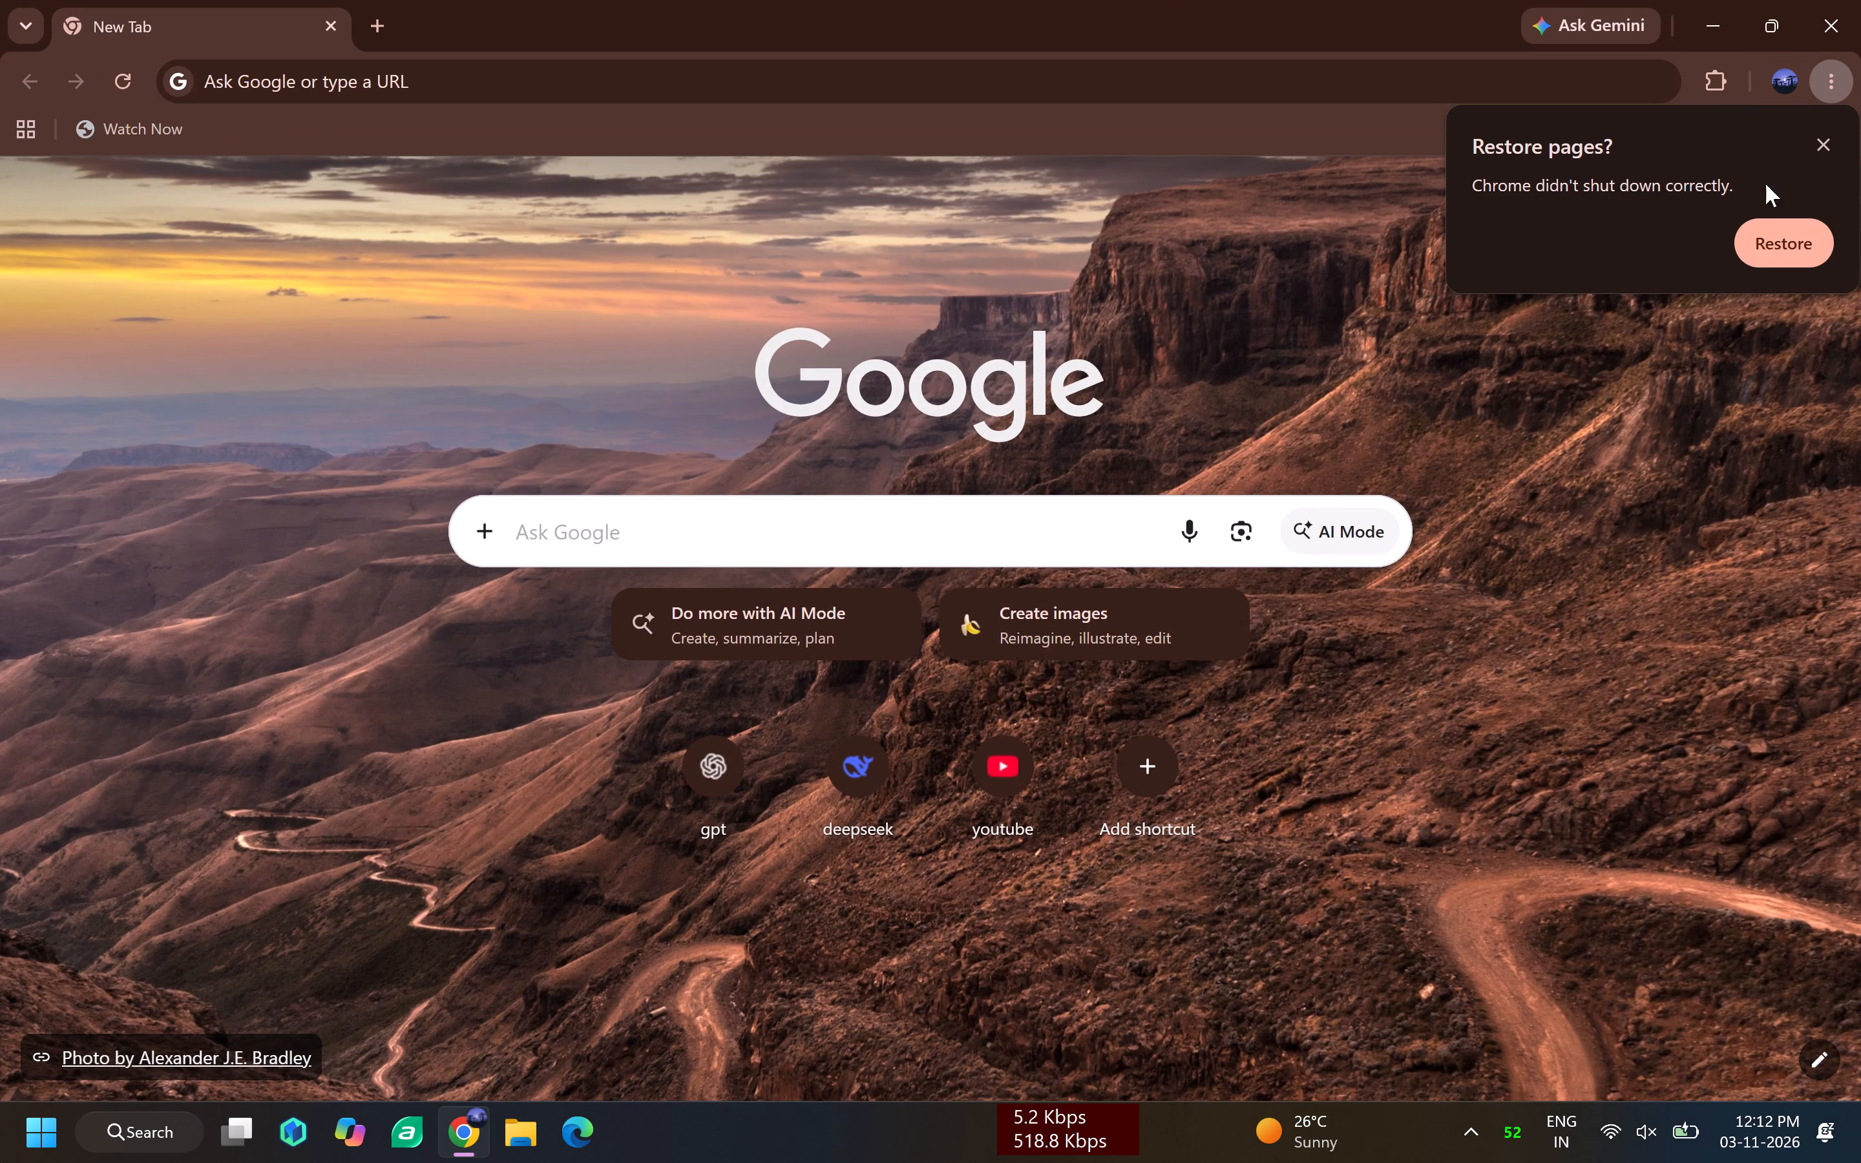
click(1818, 136)
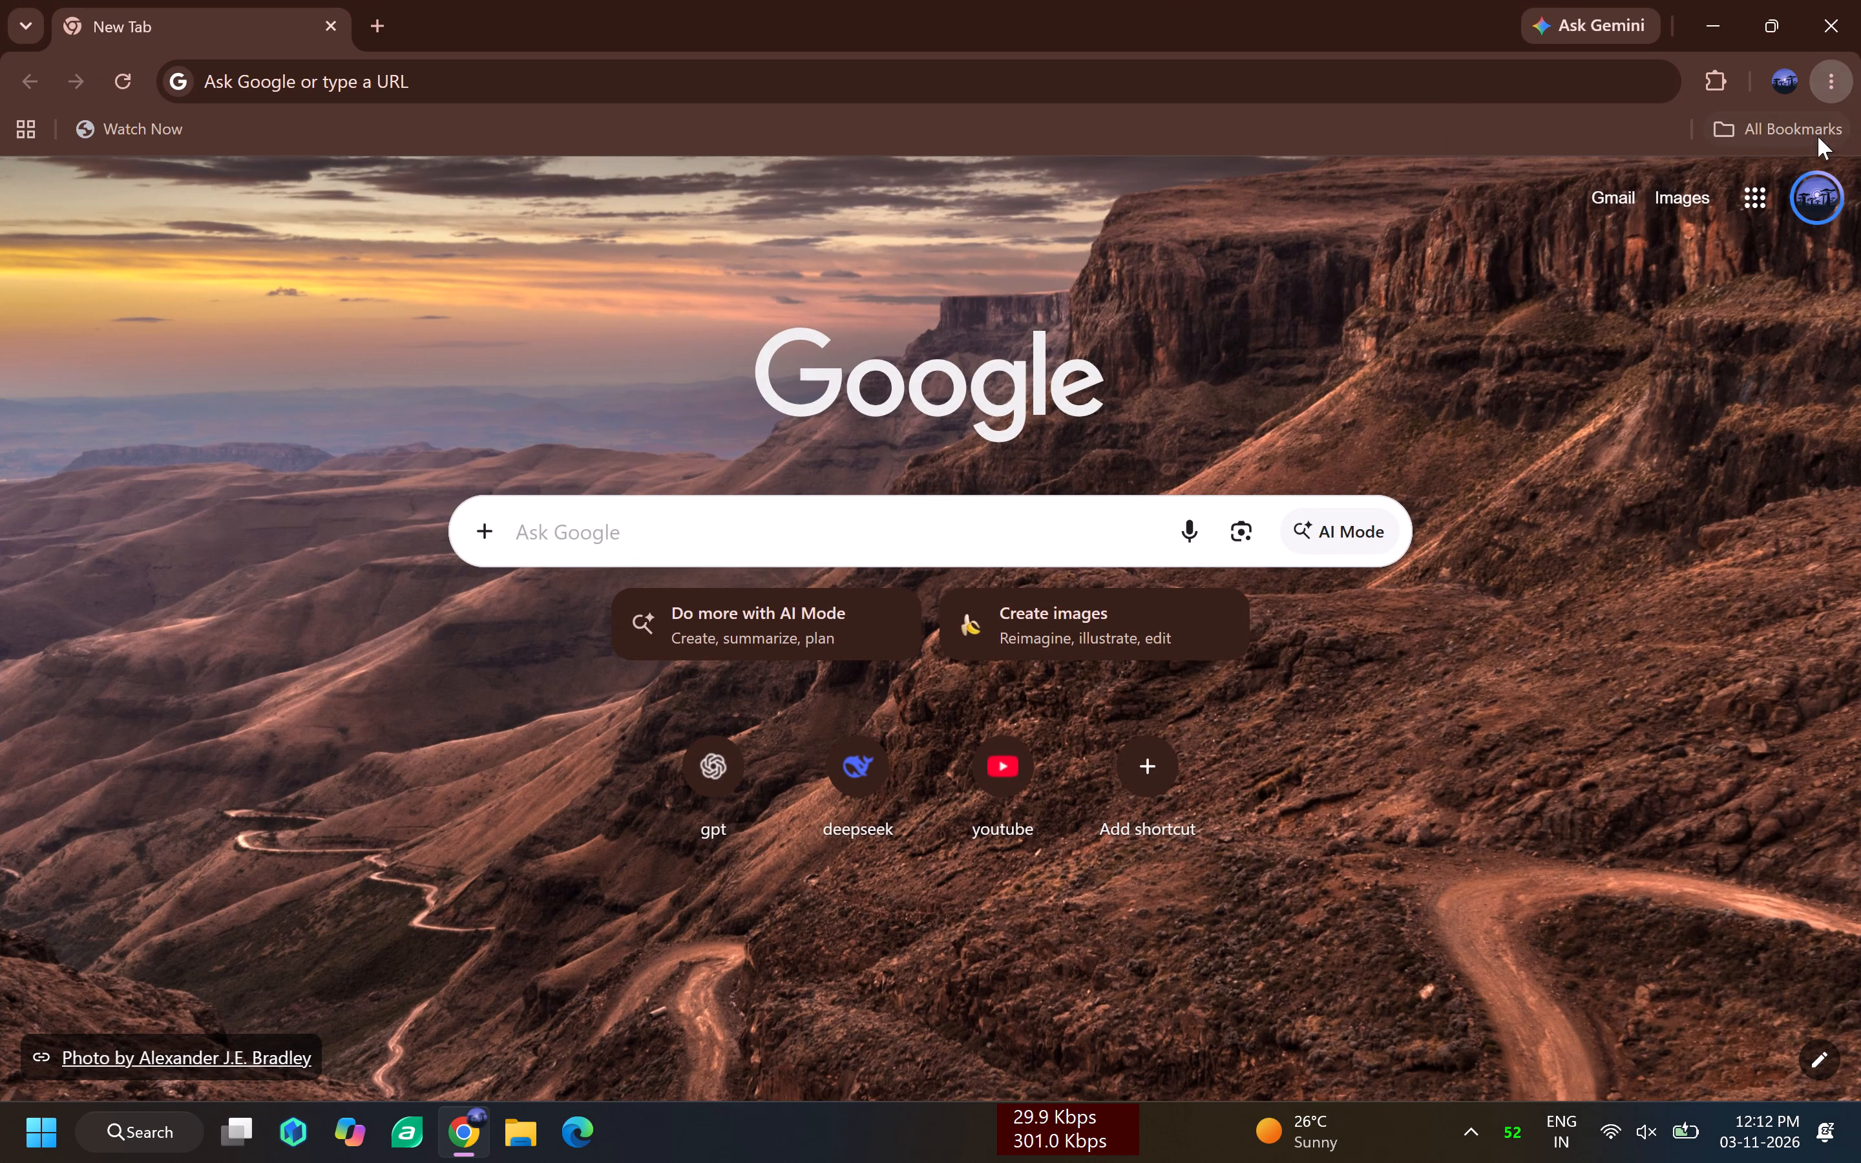
Open the Google apps launcher on the new tab page.
click(1751, 182)
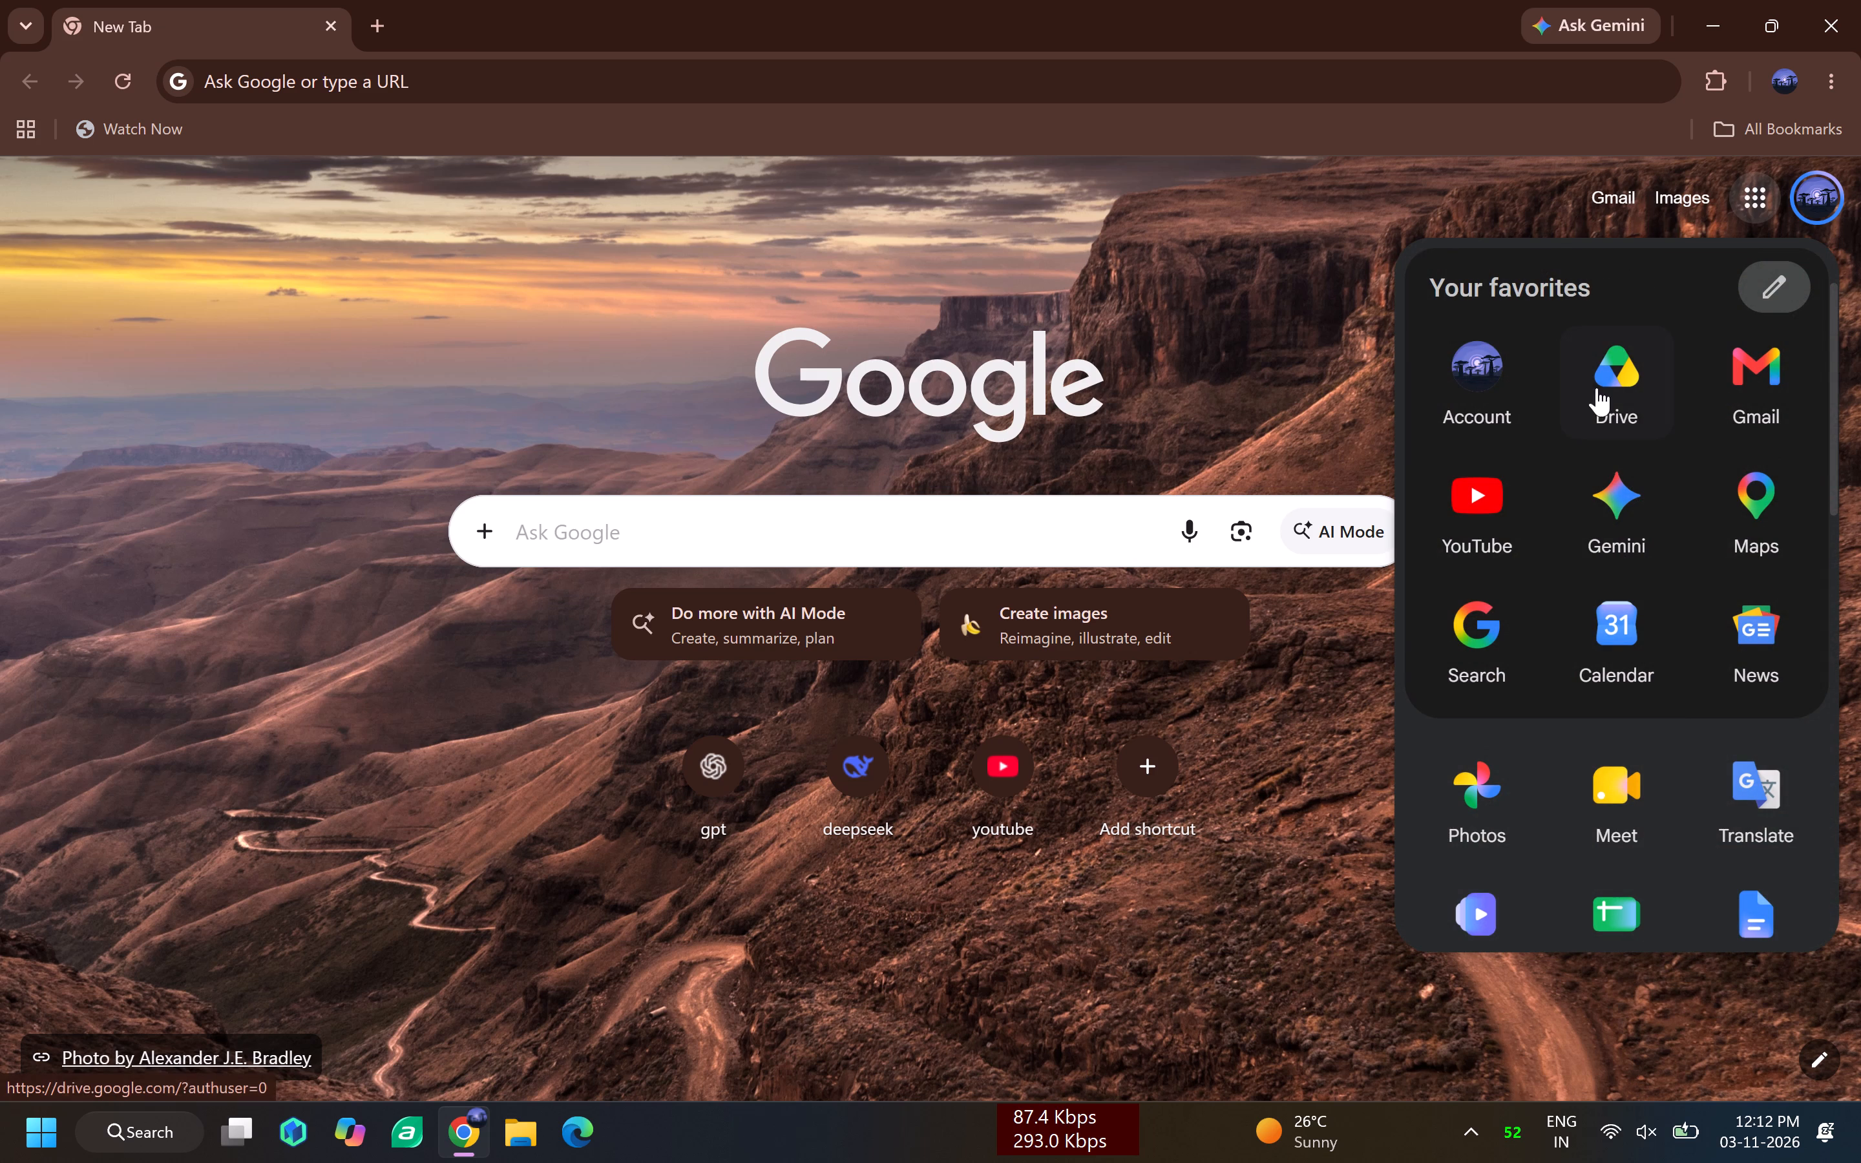
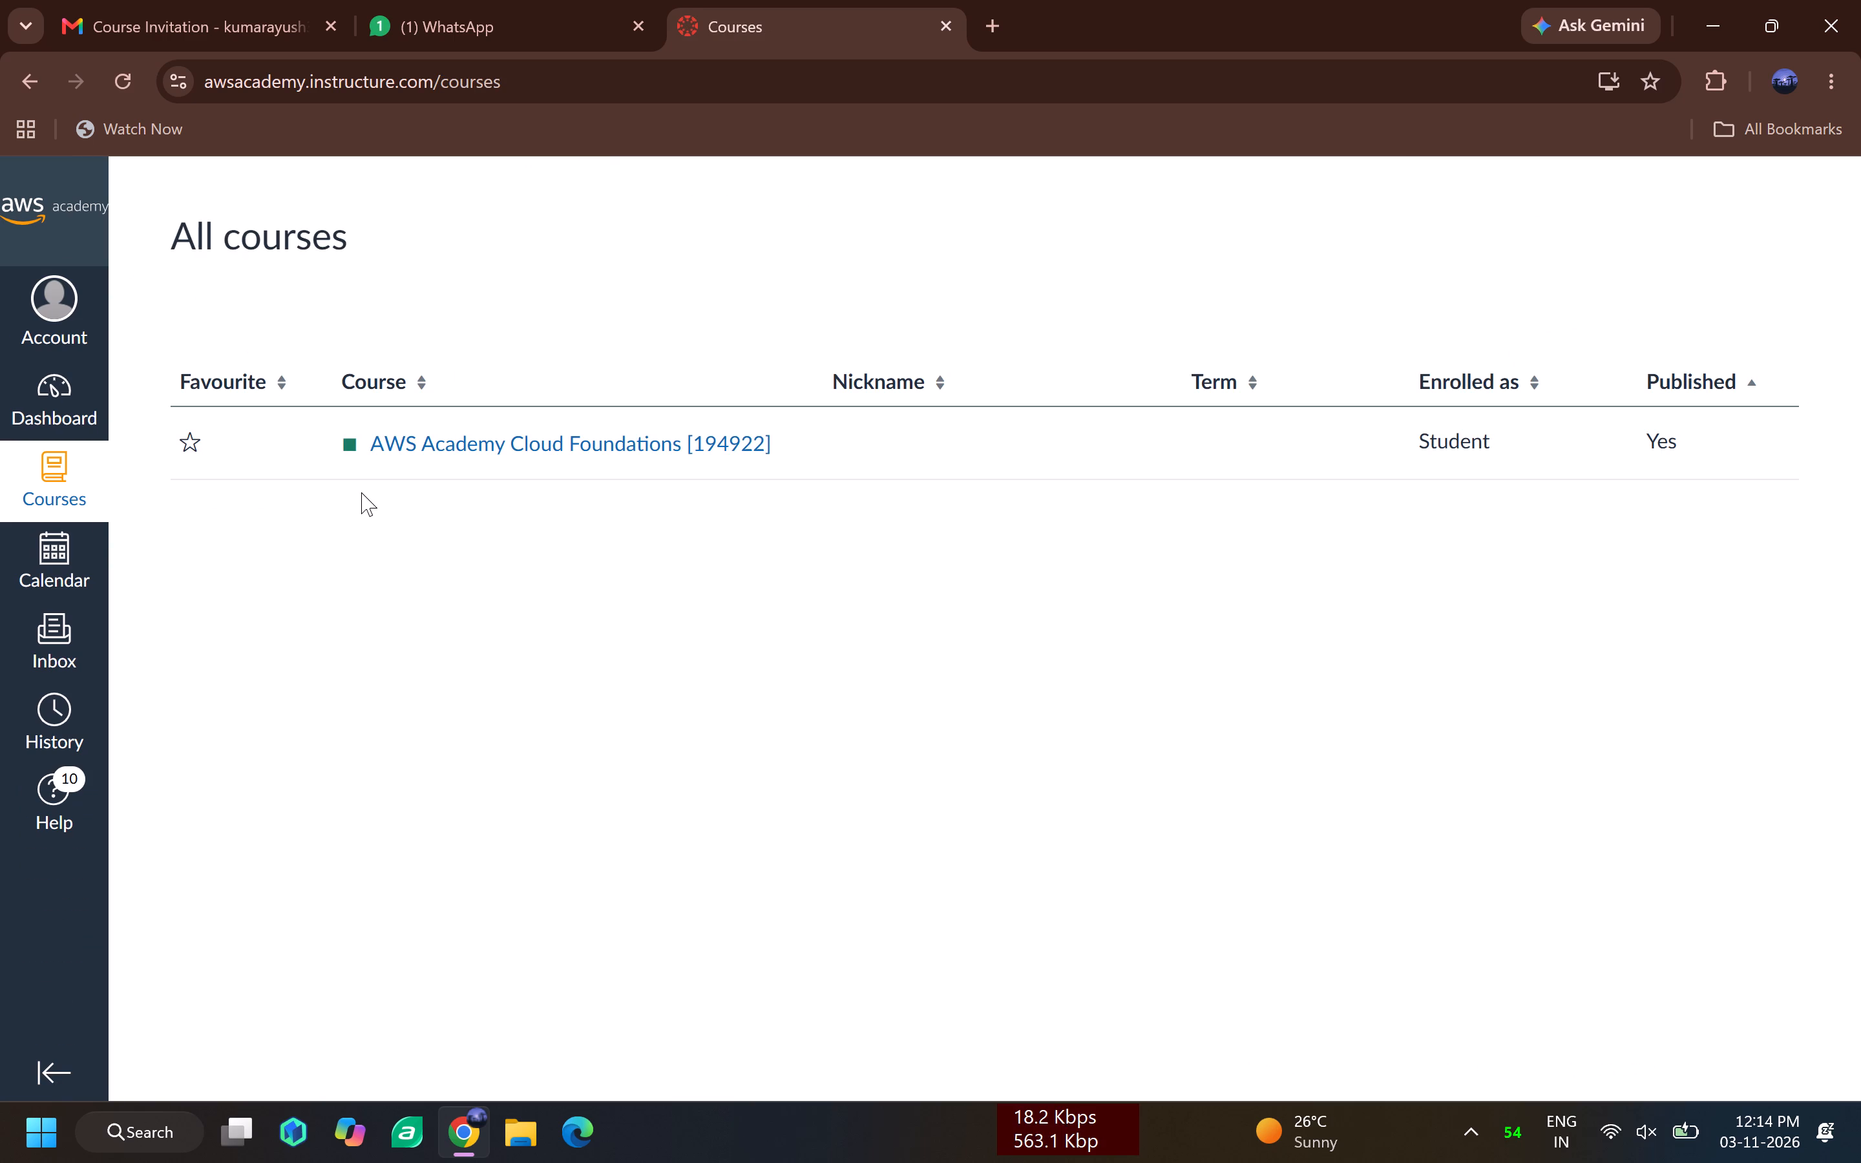
Open the modules page of the AWS Academy Cloud Foundations [194922] course.
double_click(49, 490)
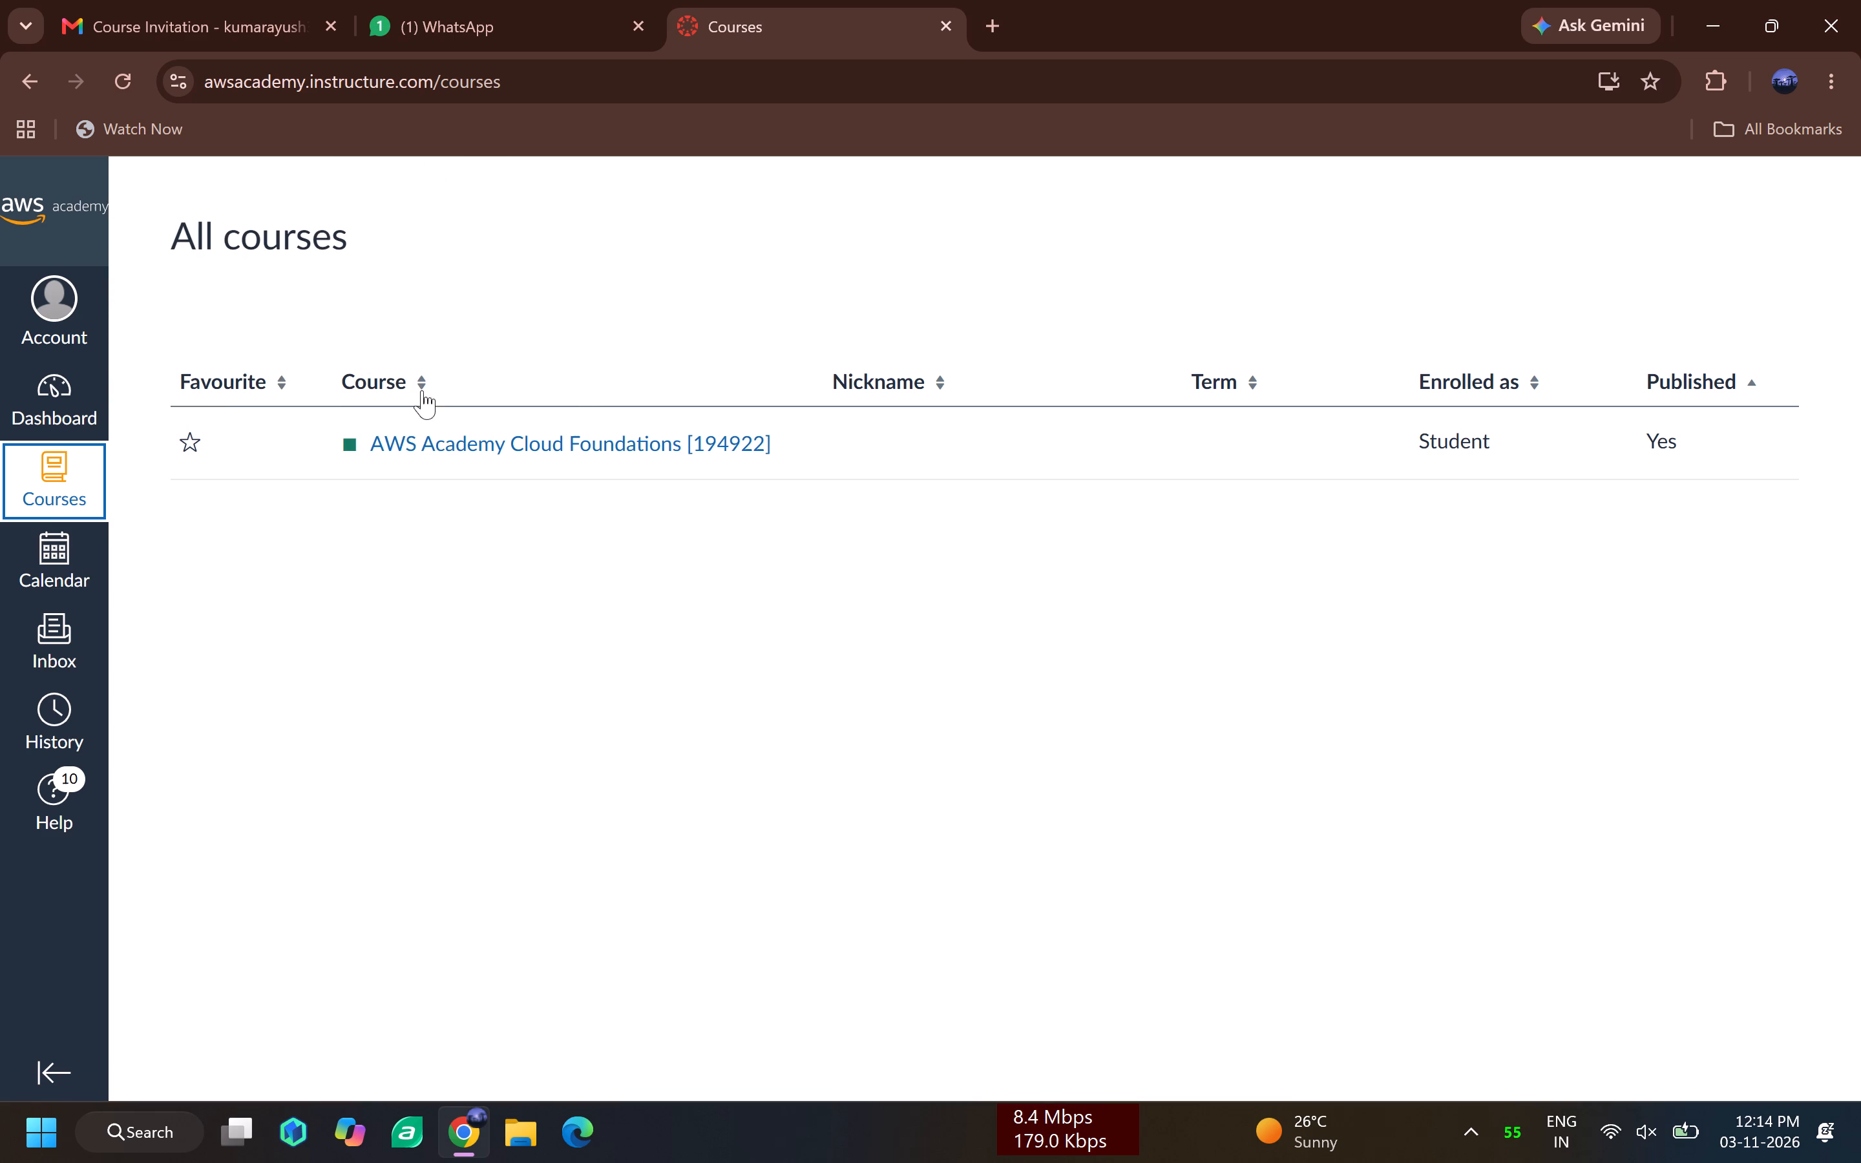
double_click(618, 439)
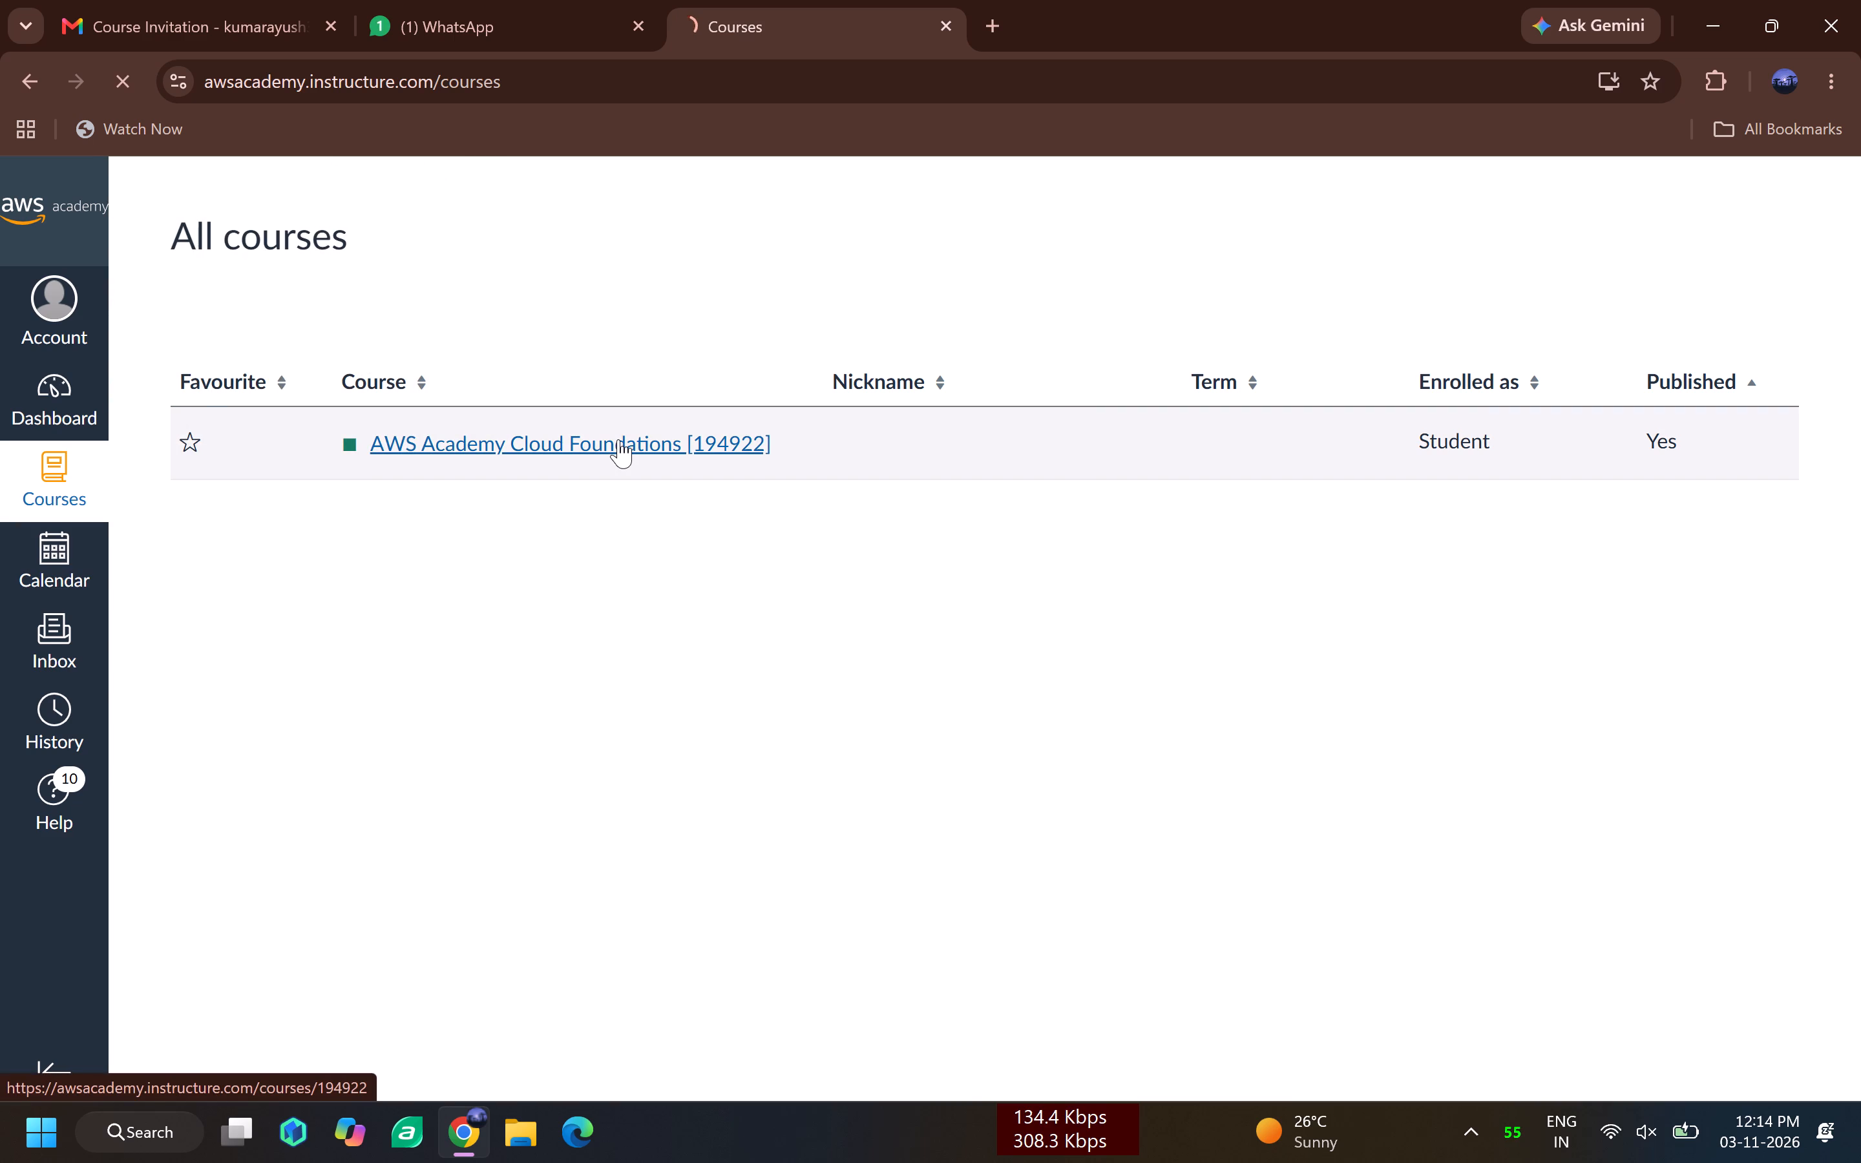
double_click(202, 398)
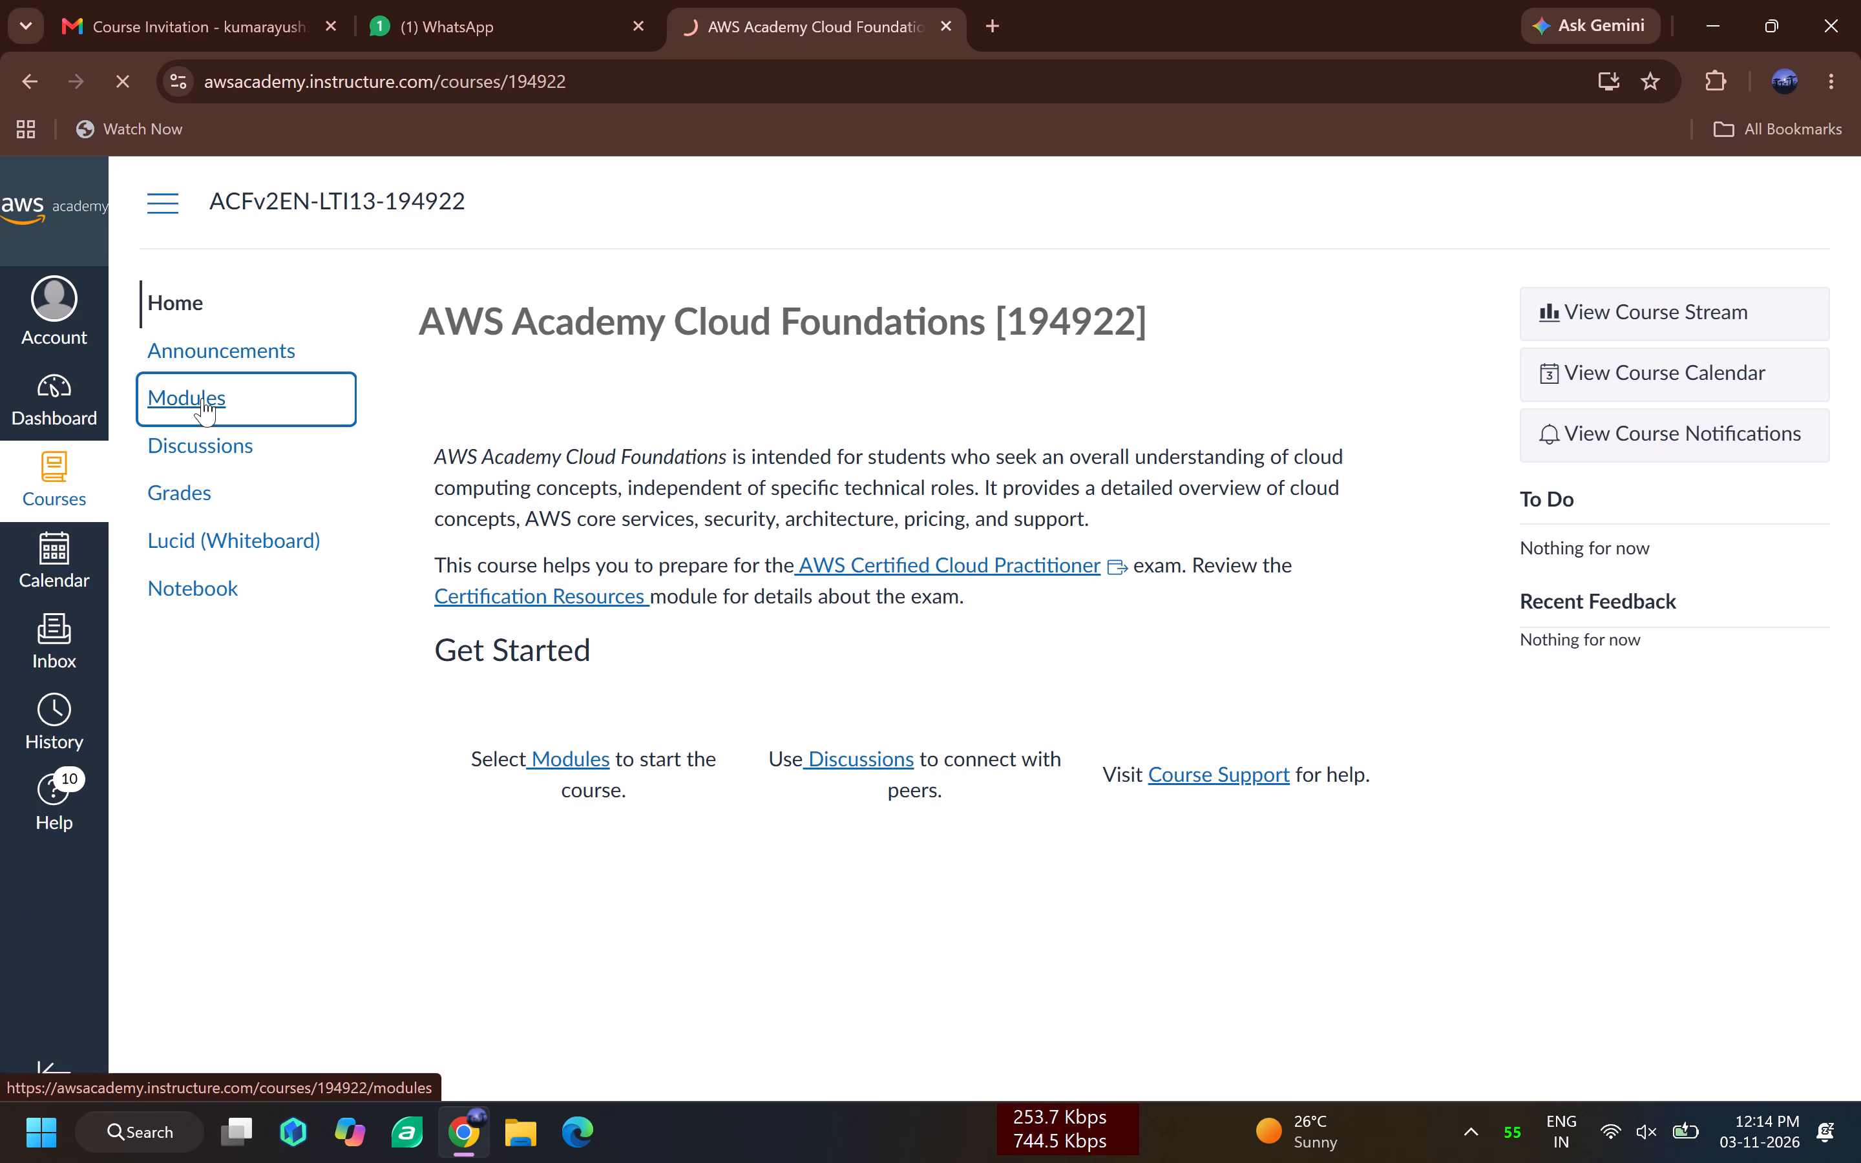
Find Sandbox Environment in the course modules and load it in a new window.
scroll(845, 790, down, 7)
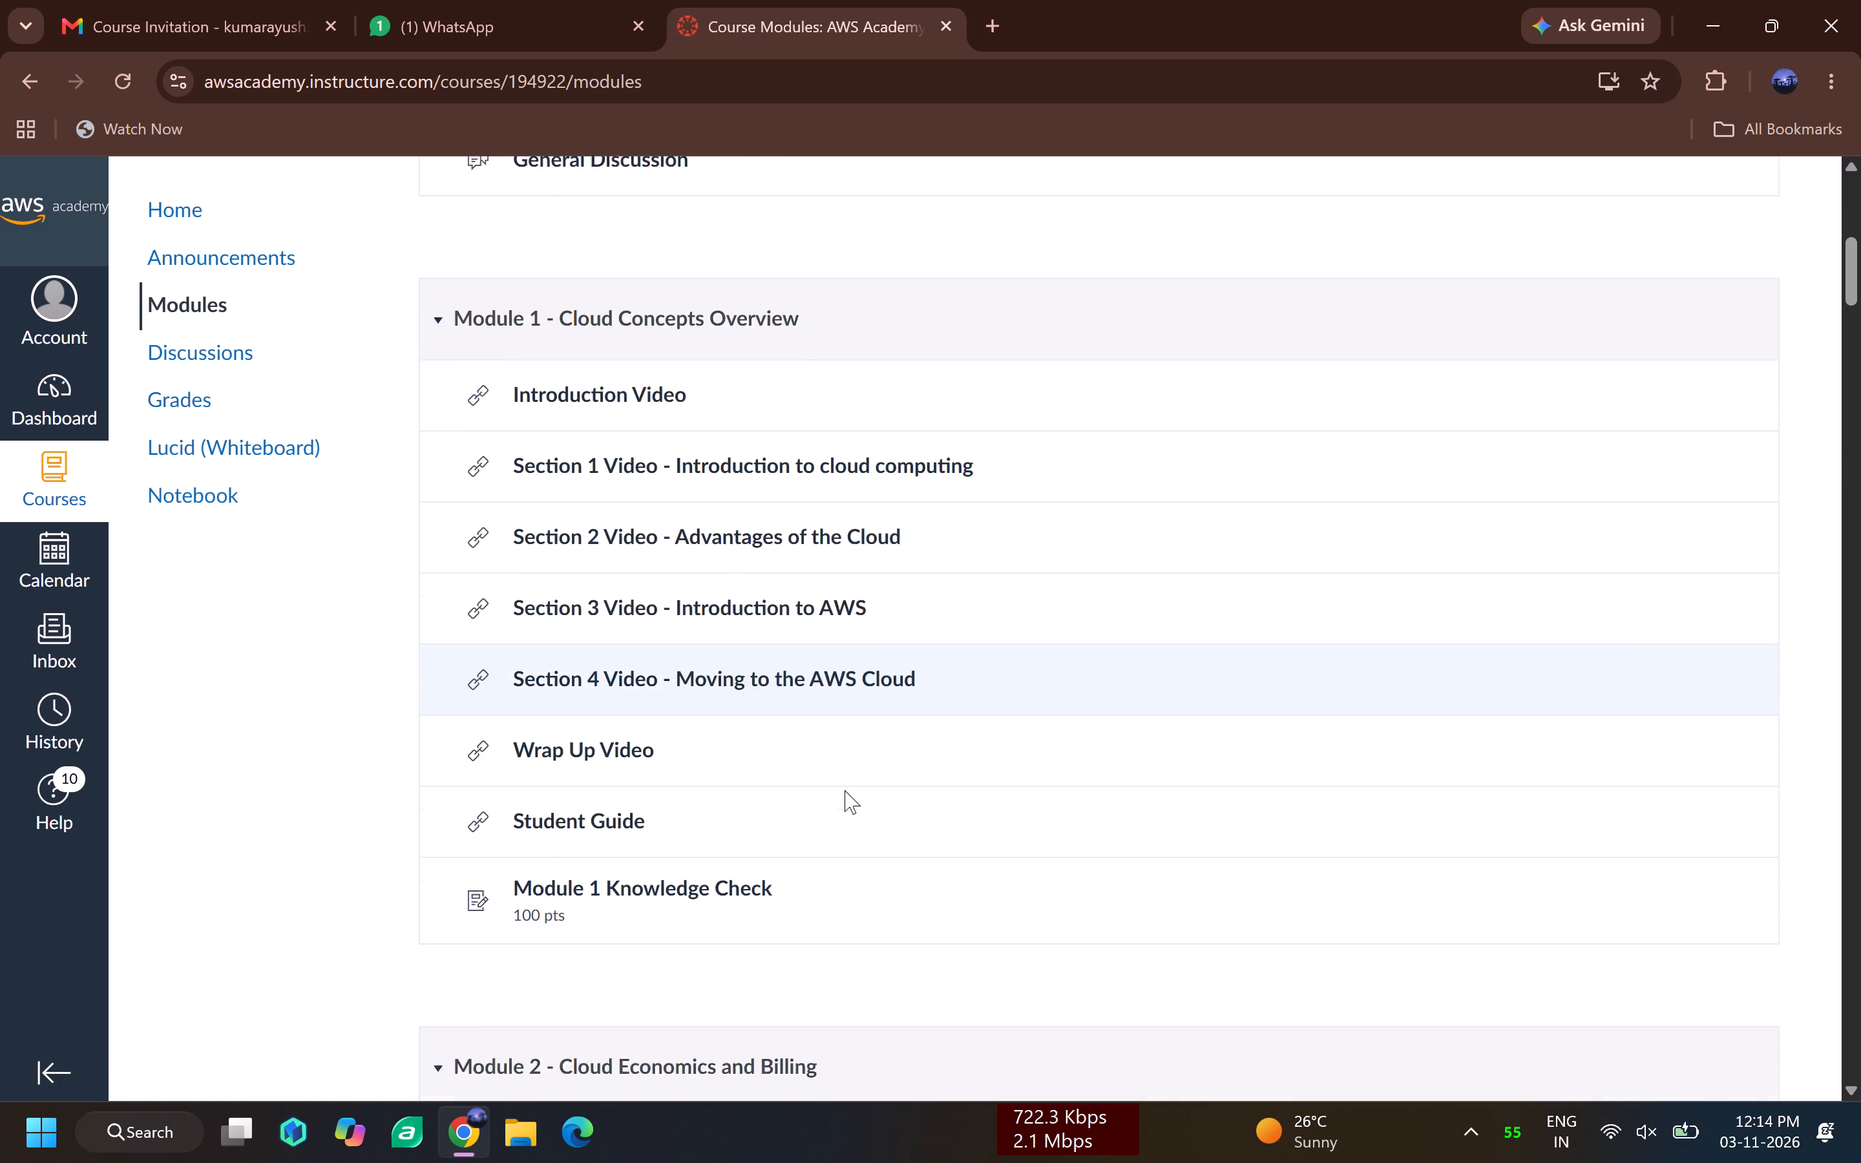
scroll(845, 790, down, 12)
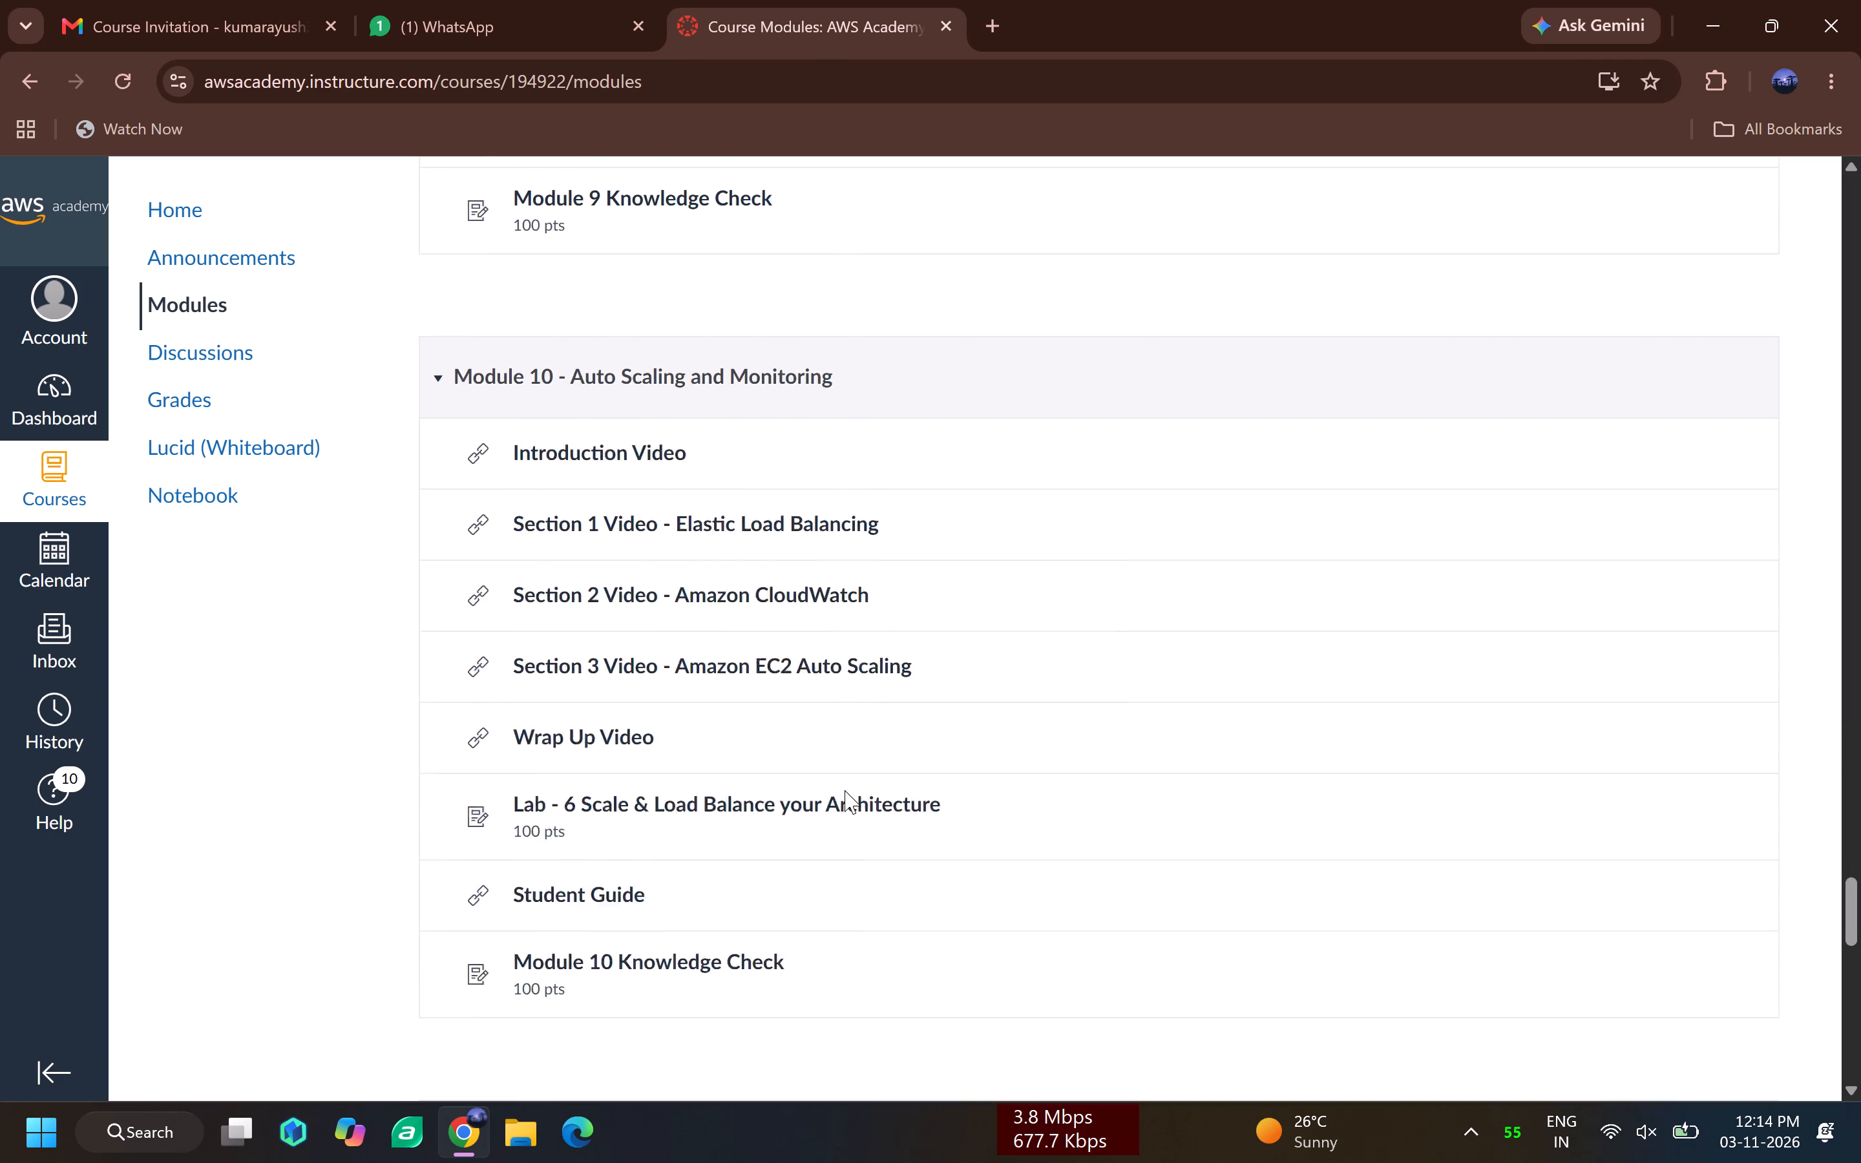
scroll(845, 790, down, 10)
scroll(845, 790, up, 3)
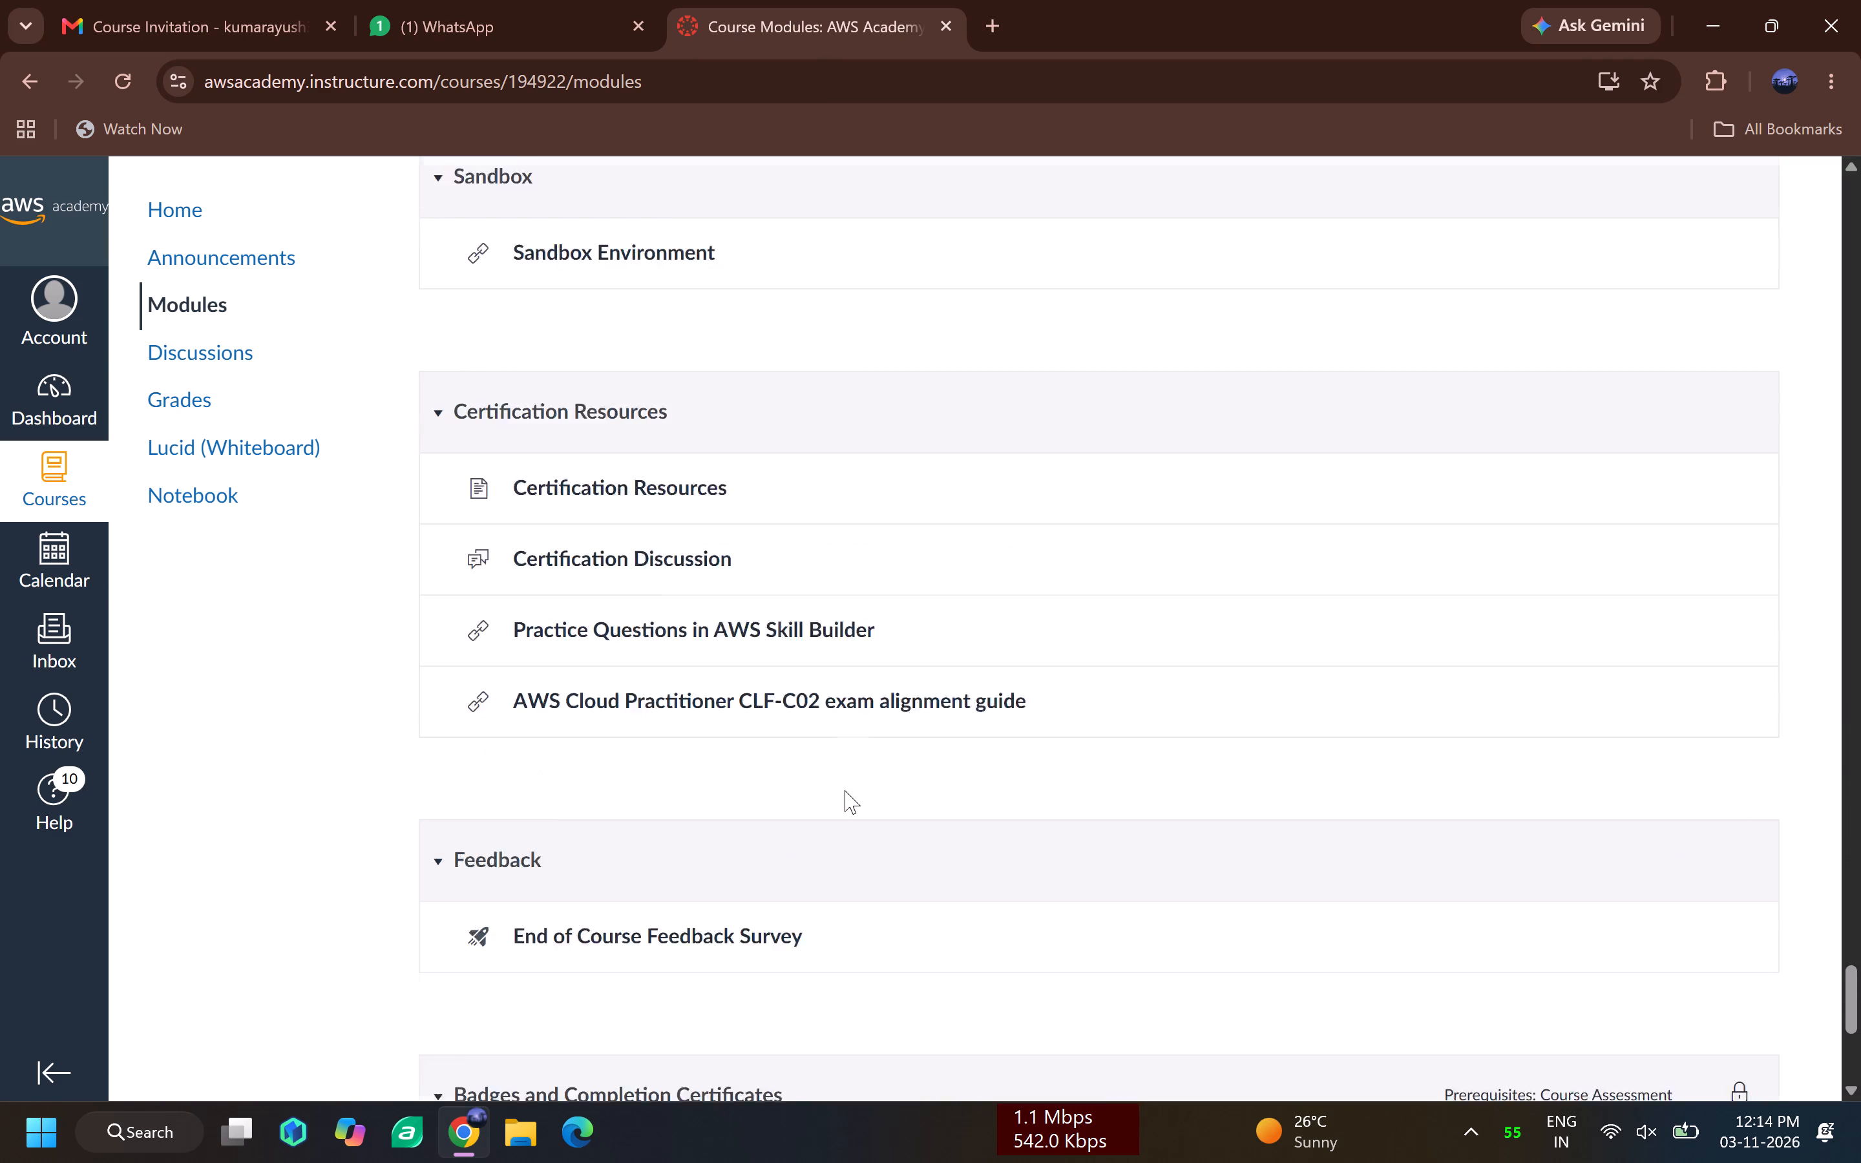
scroll(845, 790, up, 4)
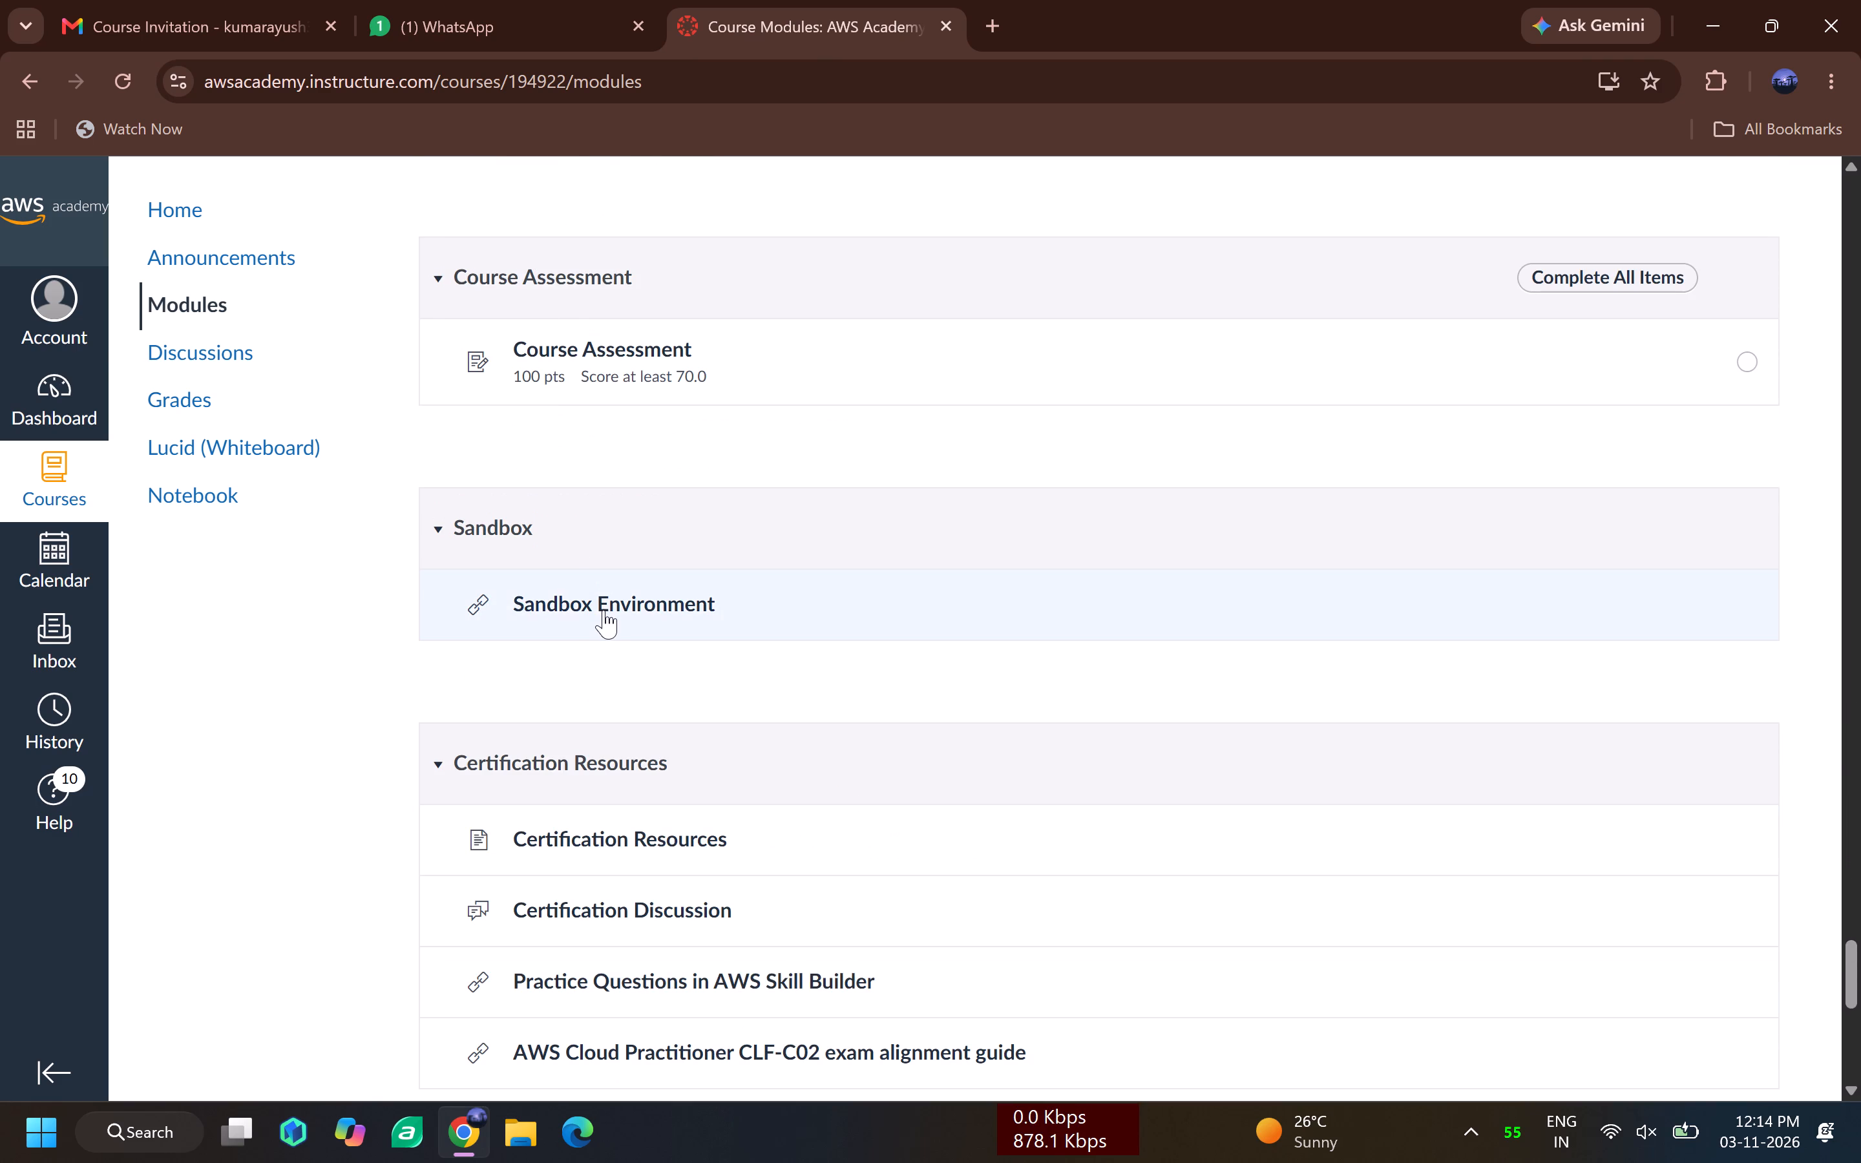
click(604, 610)
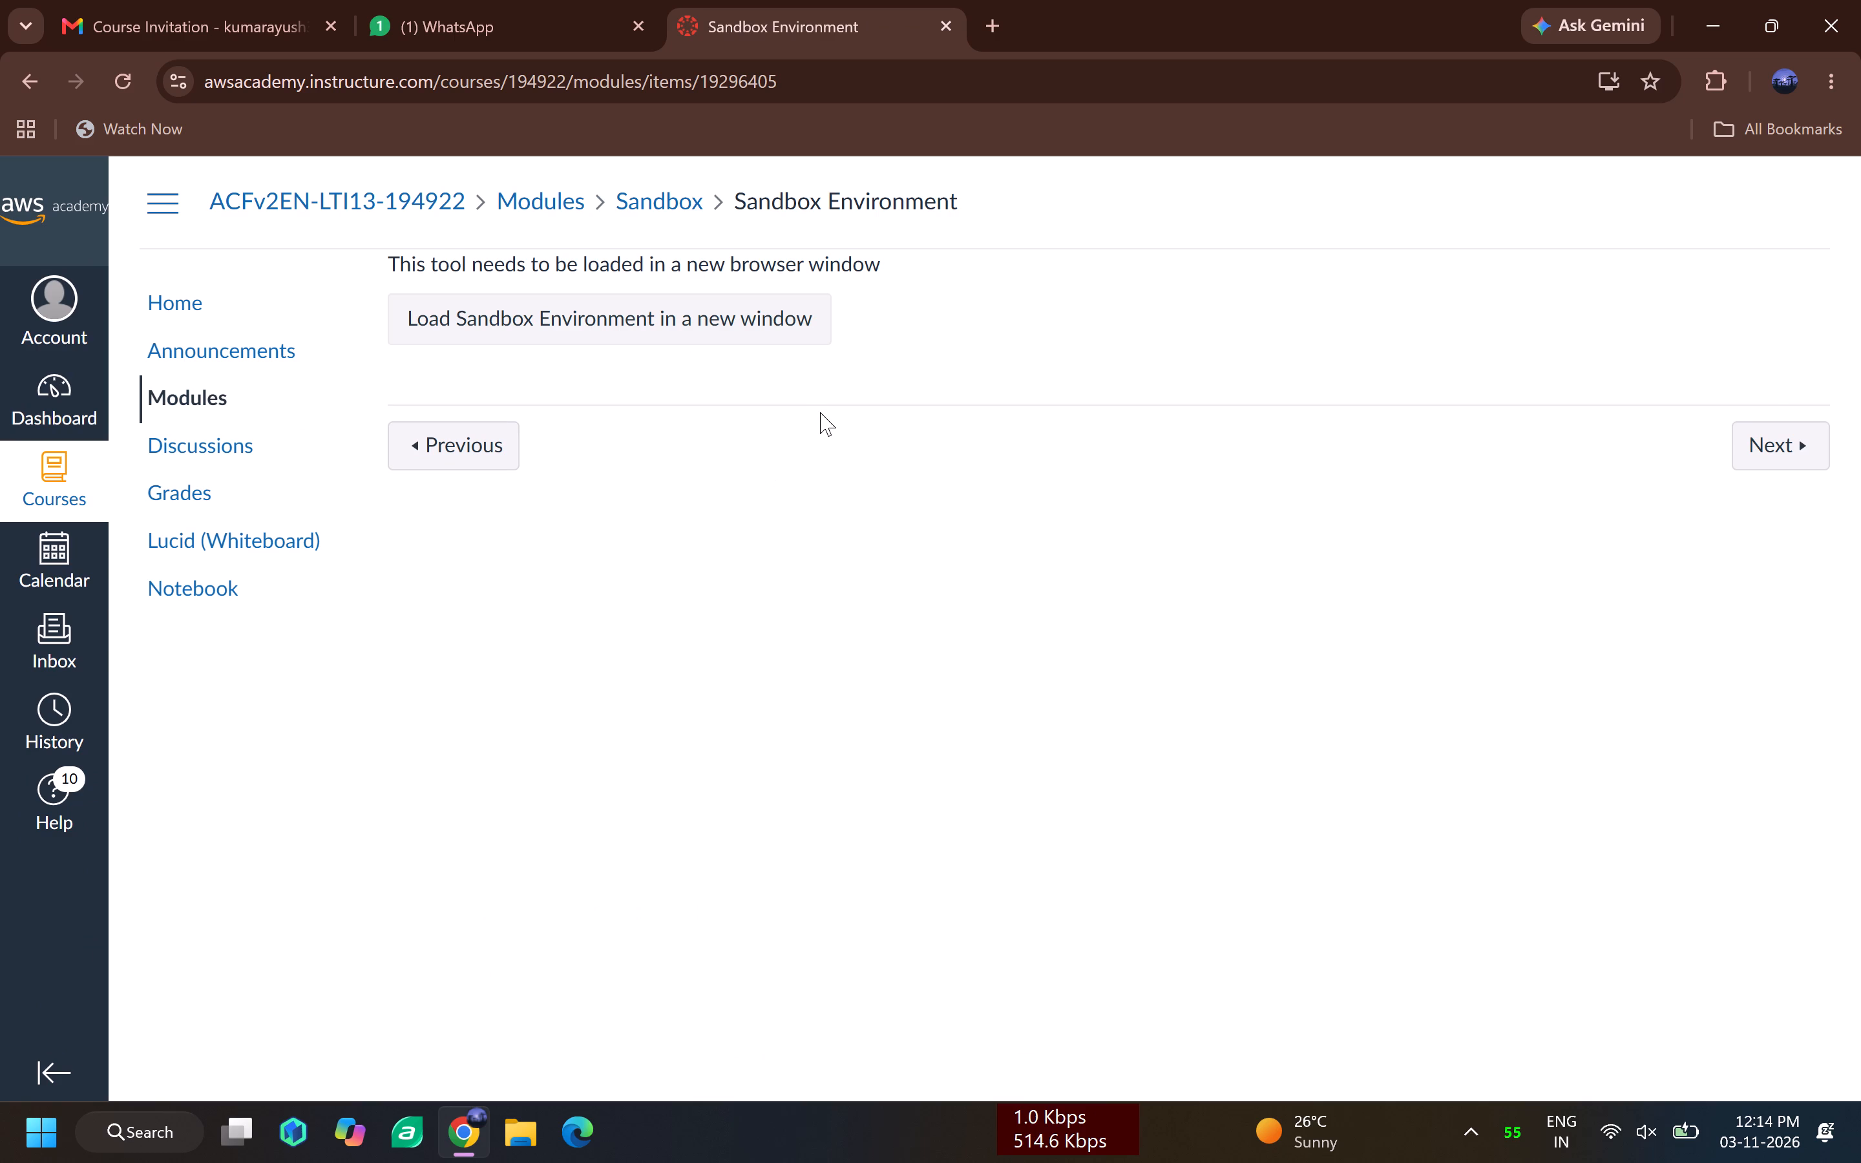
click(673, 326)
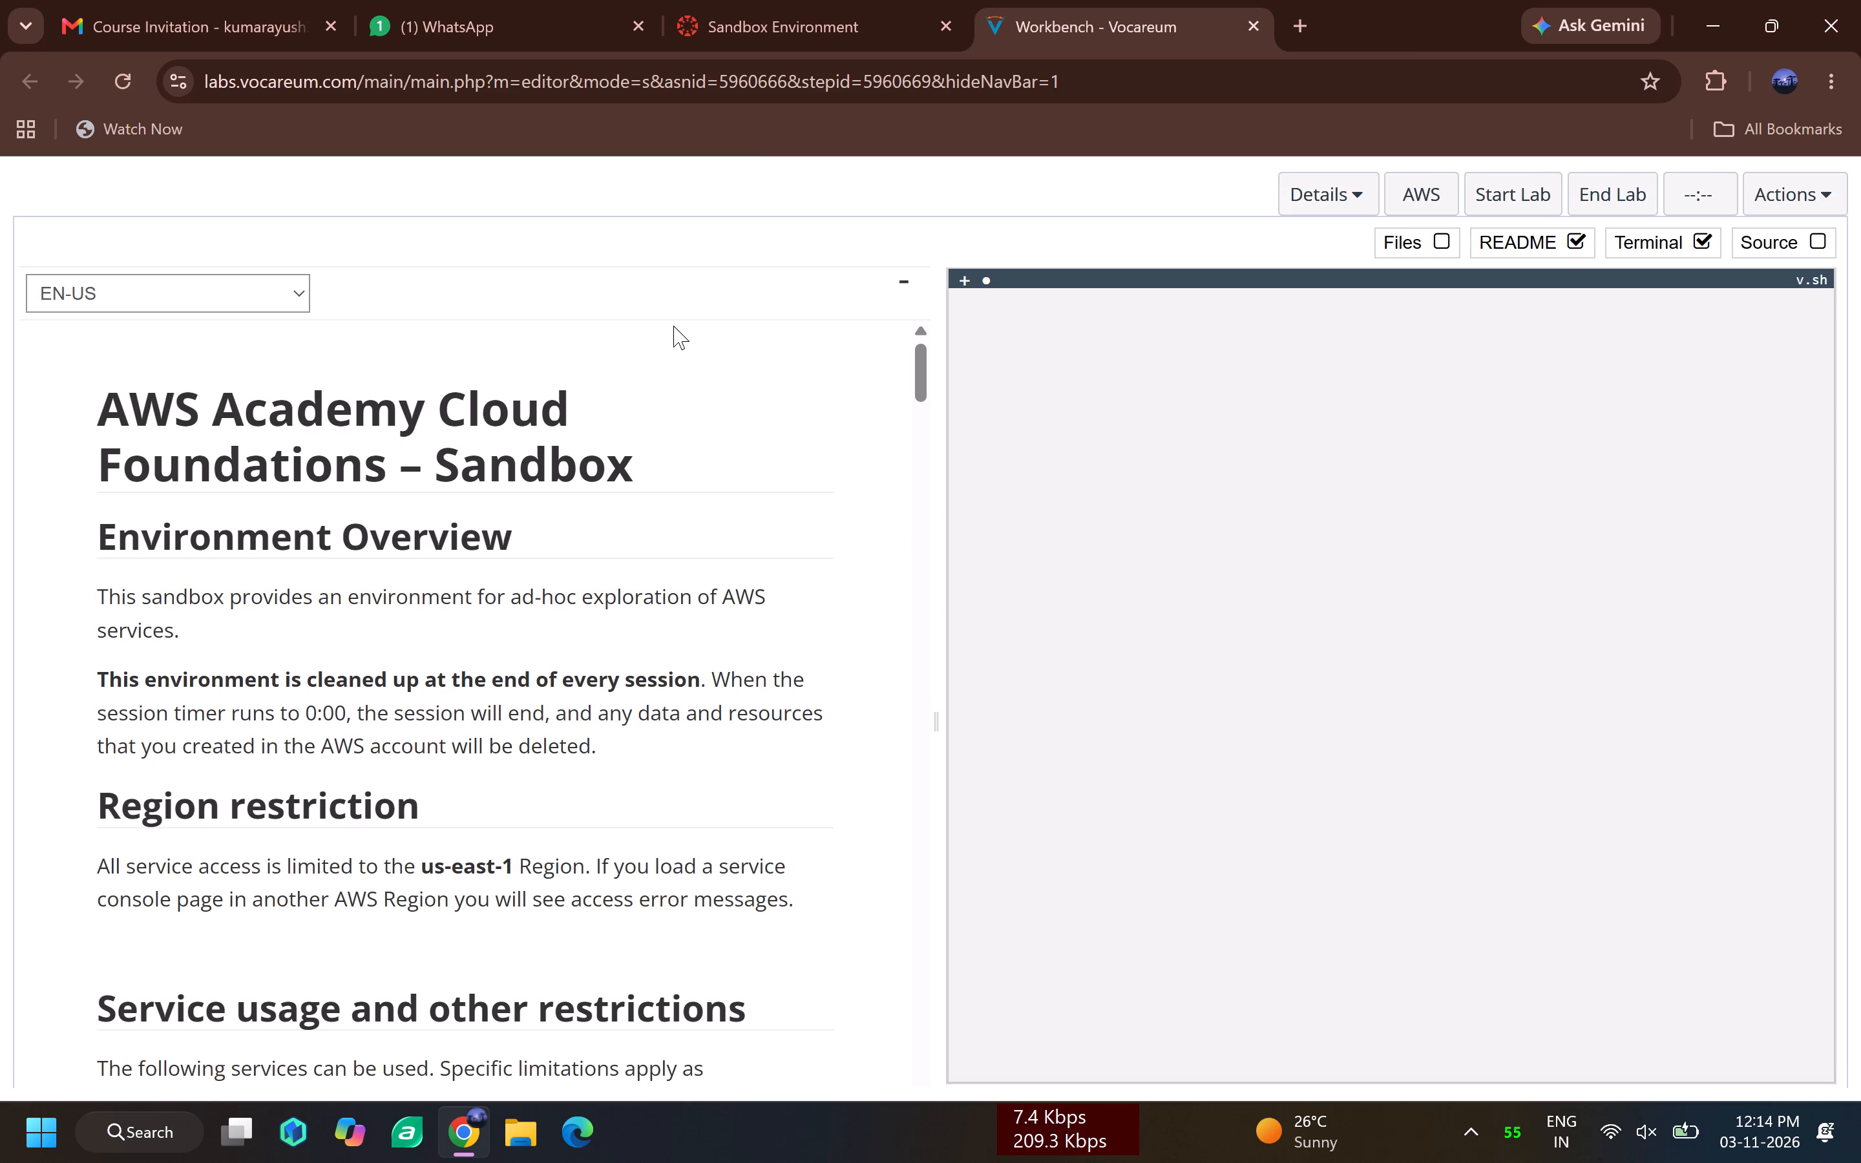
Start the sandbox lab session and close its Start Lab status window.
click(1508, 209)
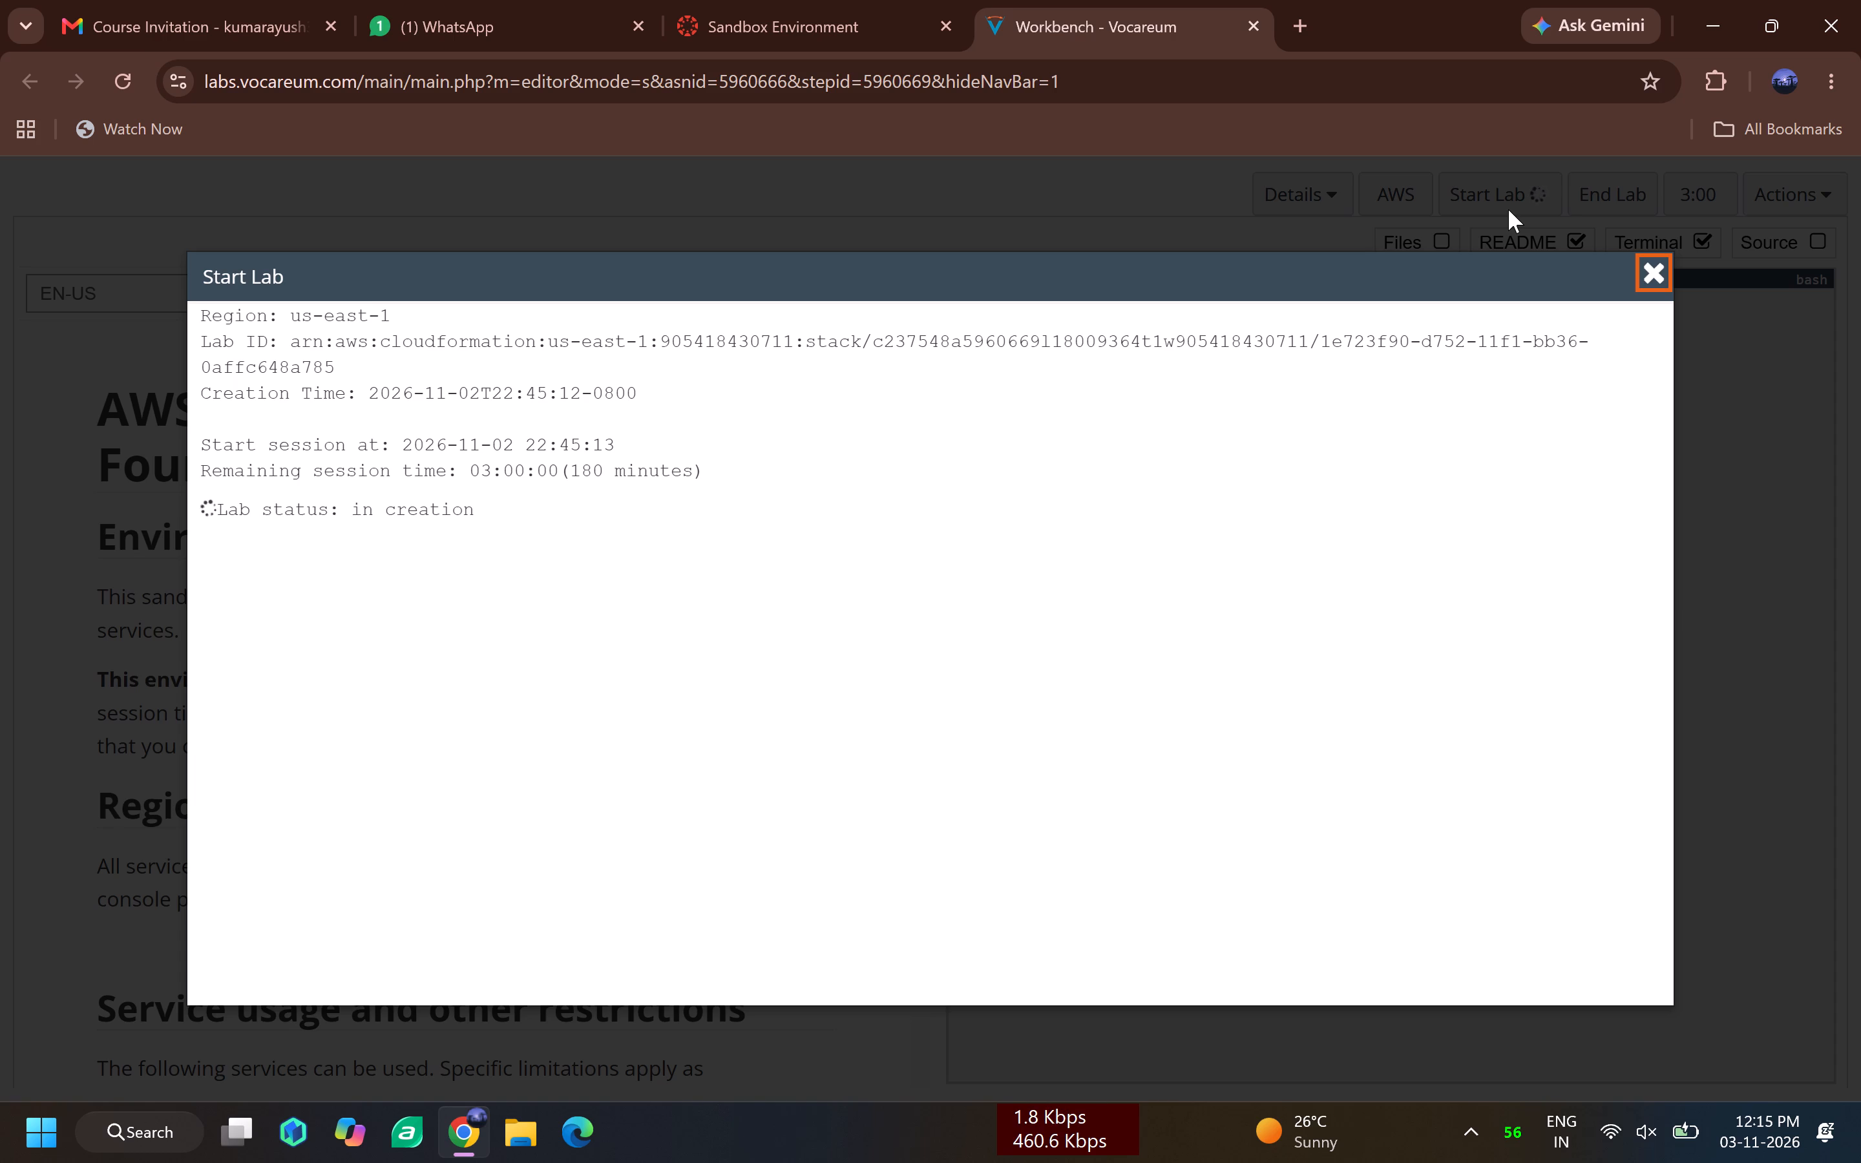
click(1644, 270)
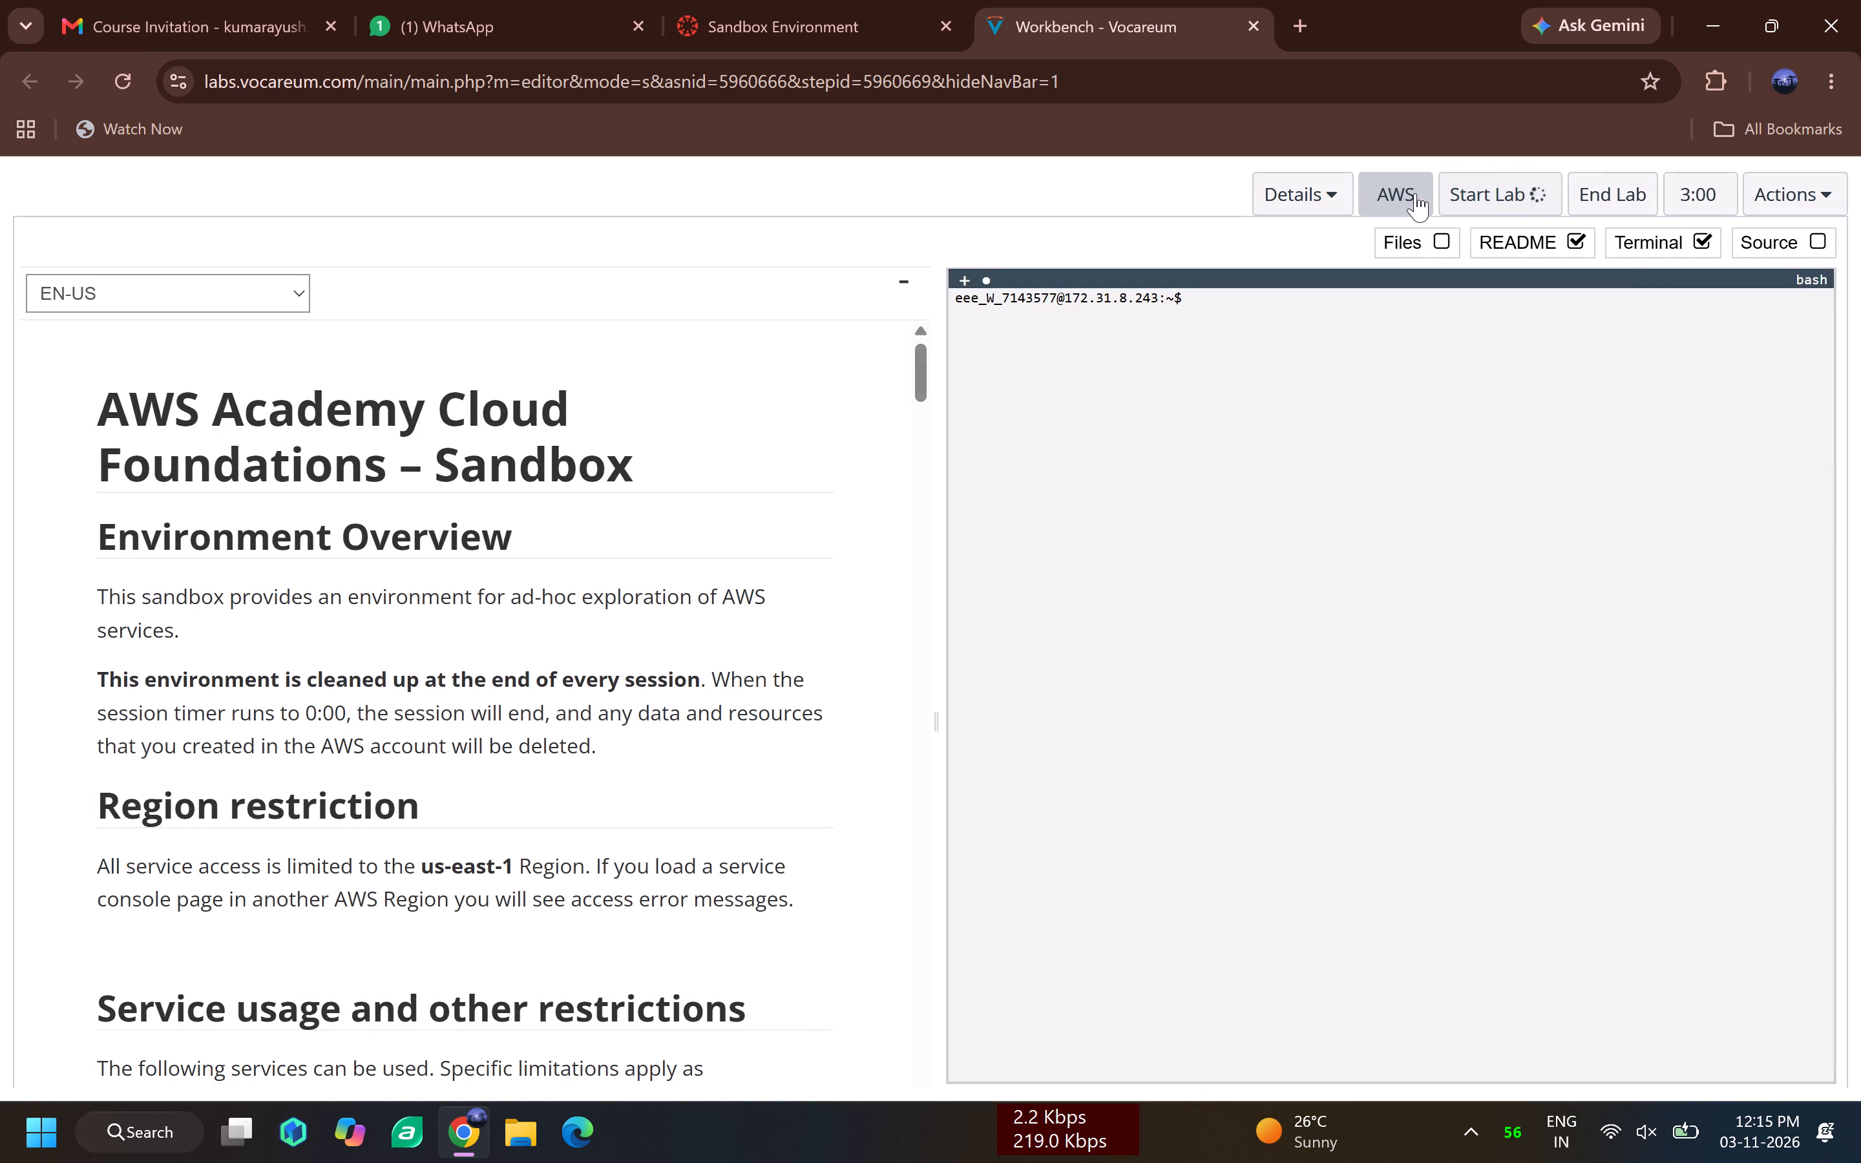
Open the AWS console from the lab workbench, reloading the page to reach Console home.
click(1403, 198)
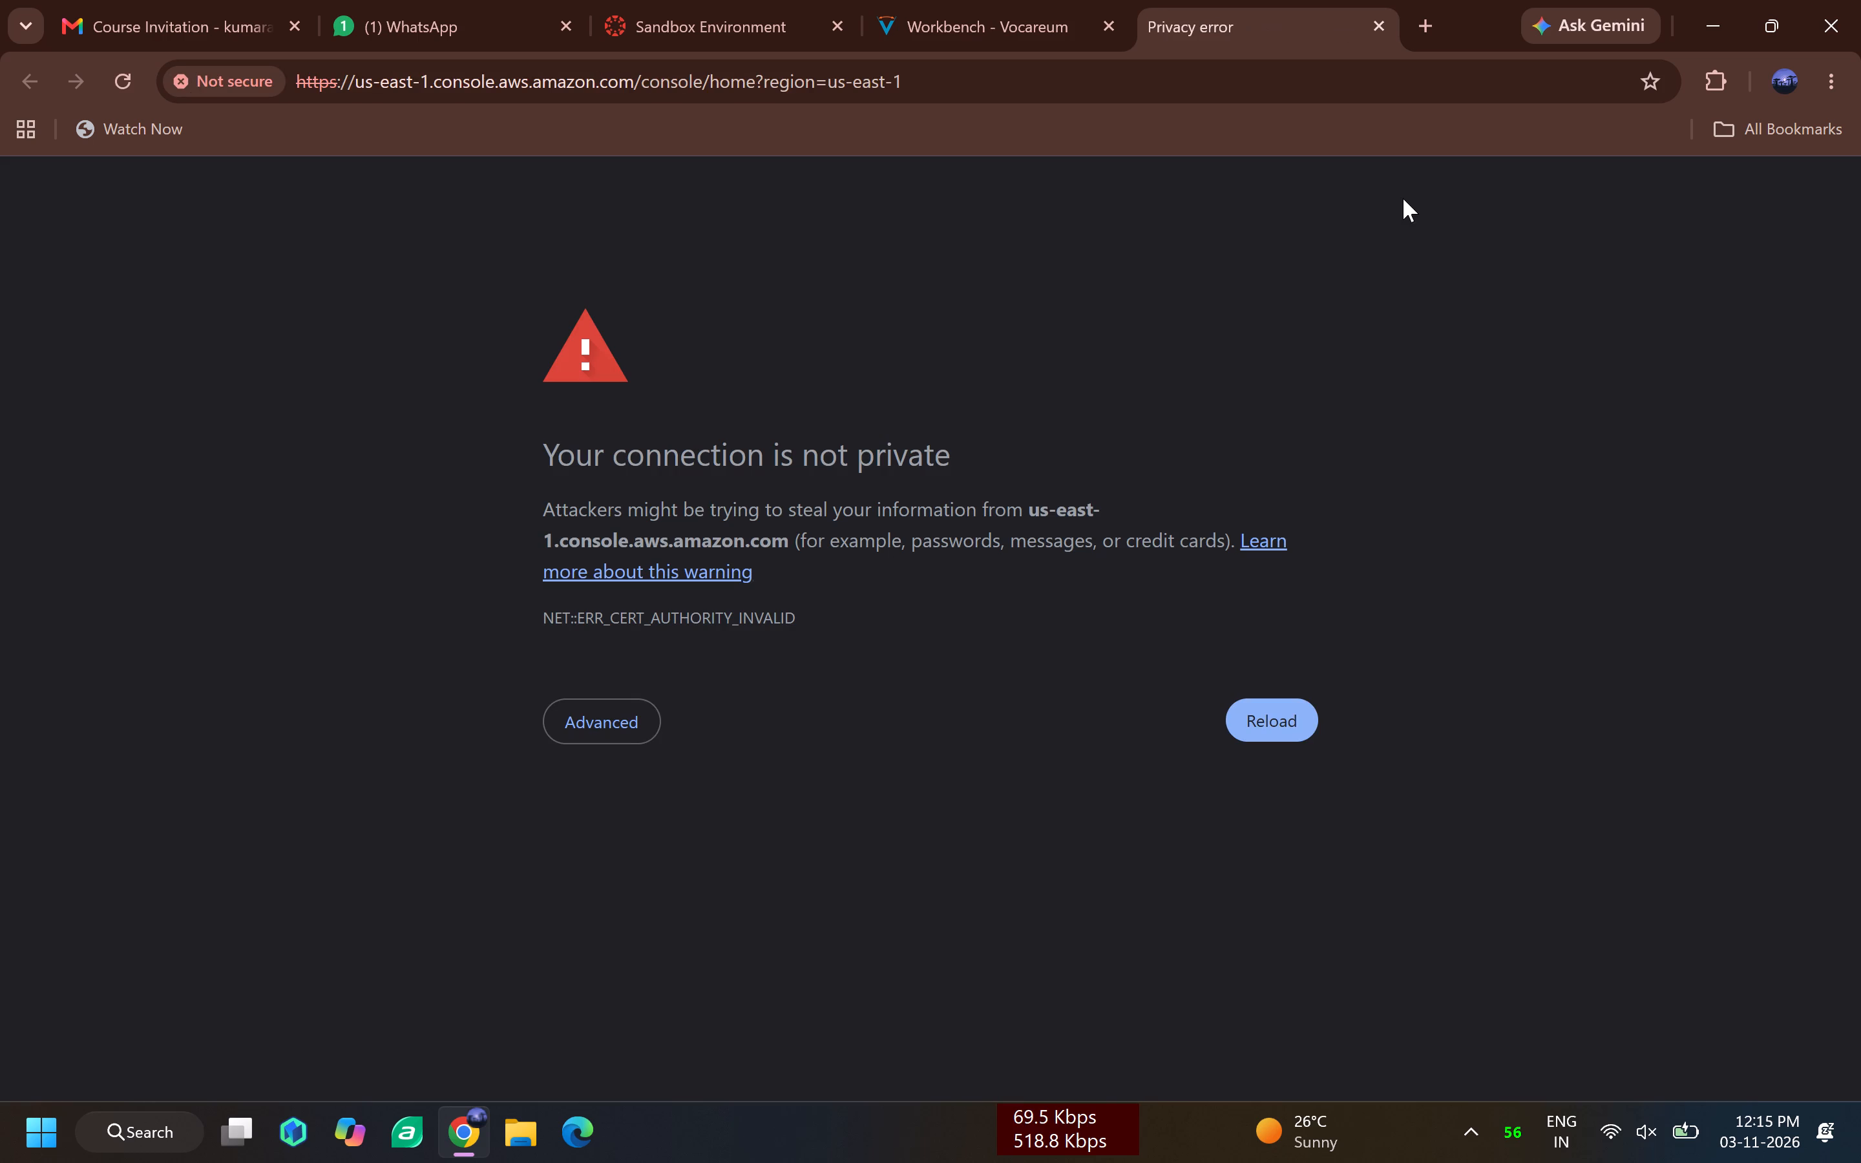
click(1264, 718)
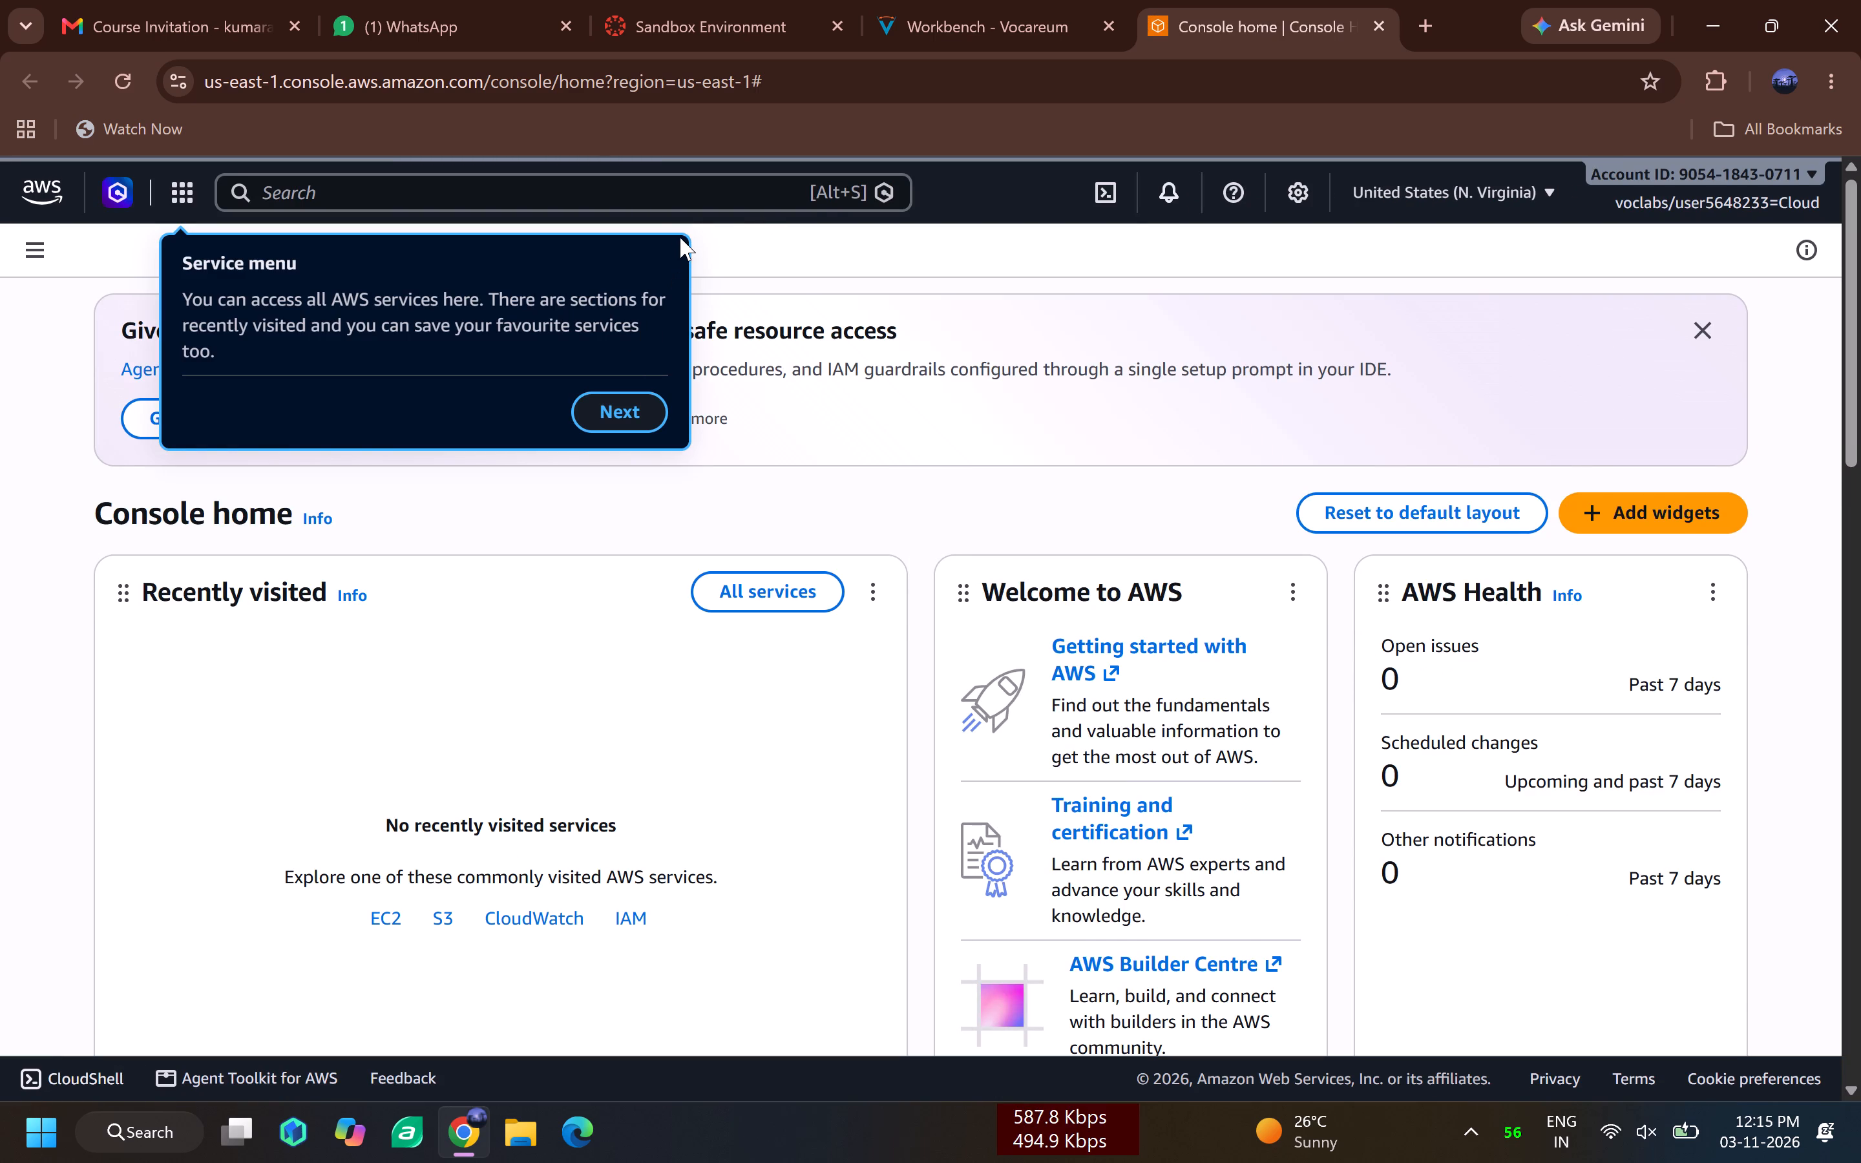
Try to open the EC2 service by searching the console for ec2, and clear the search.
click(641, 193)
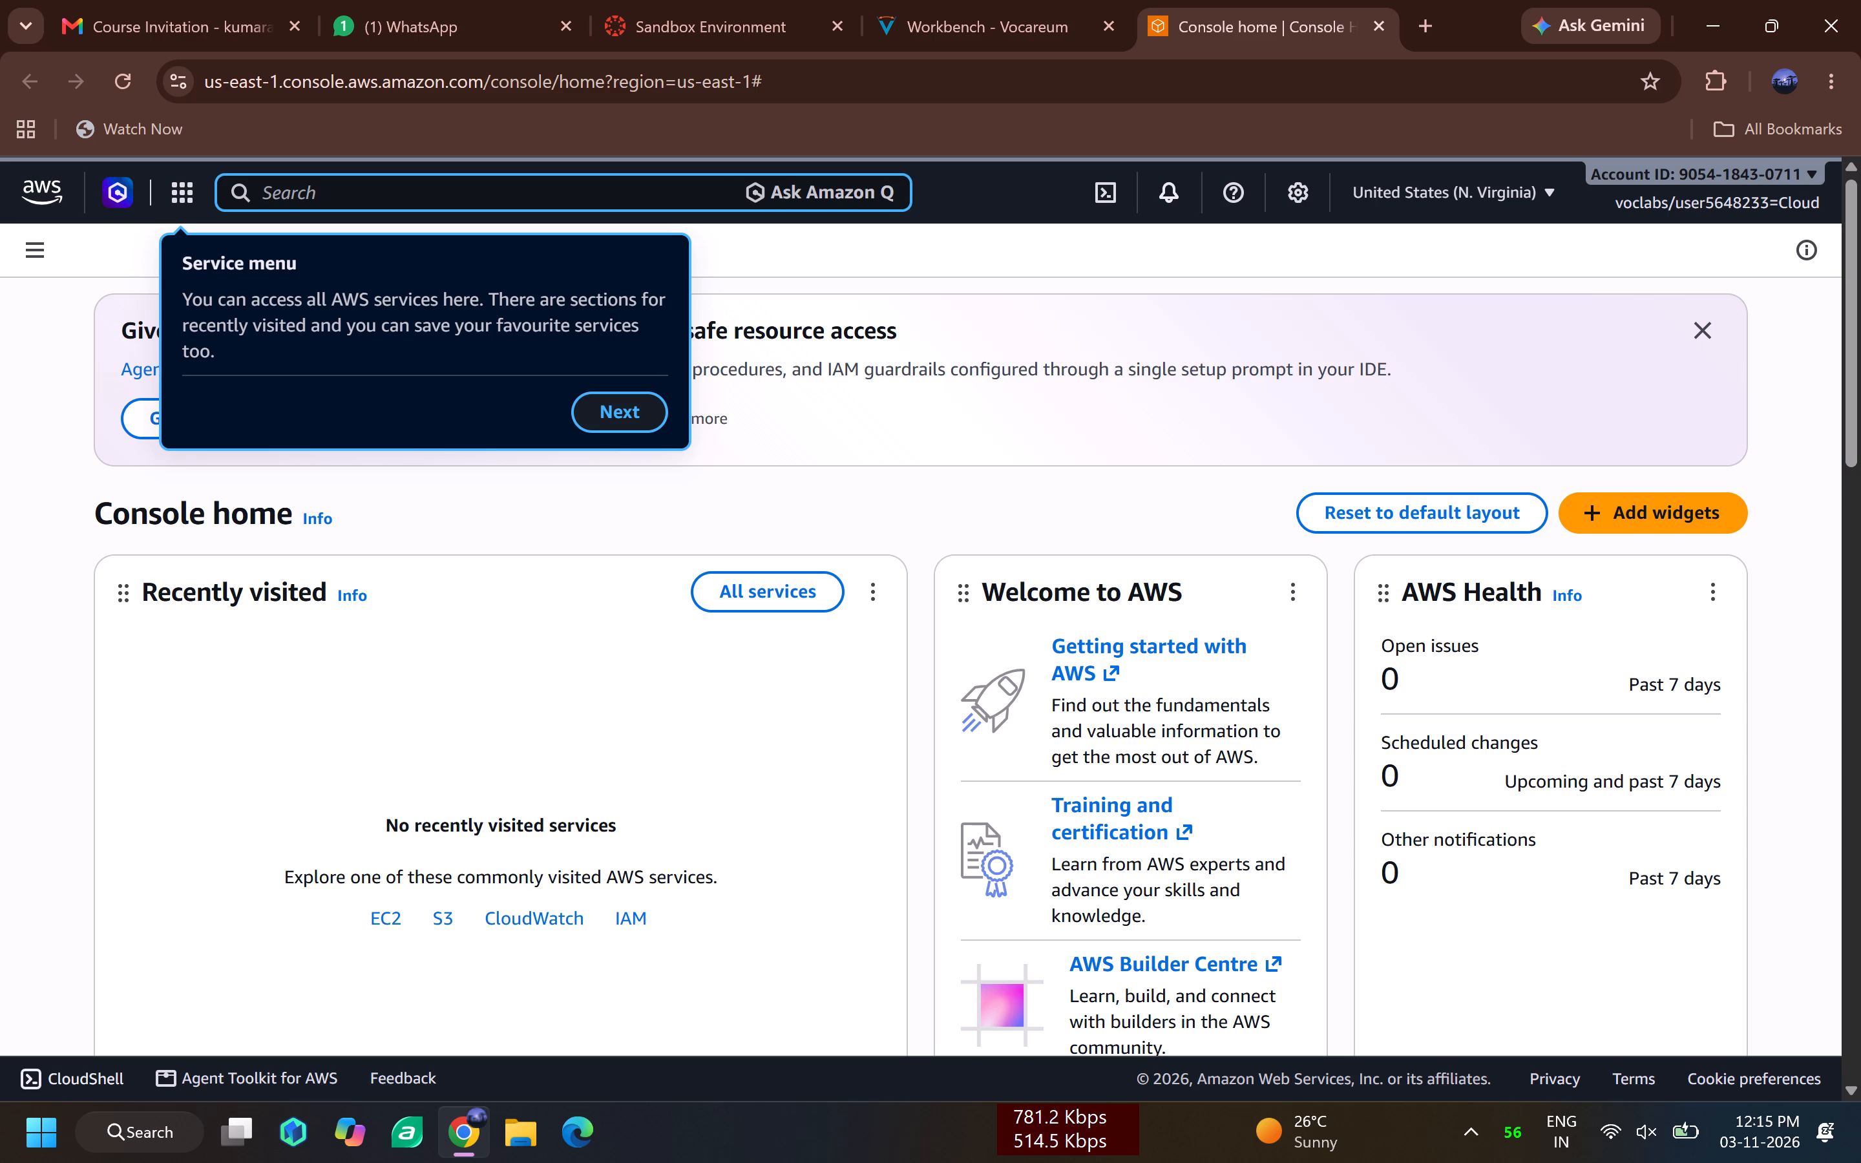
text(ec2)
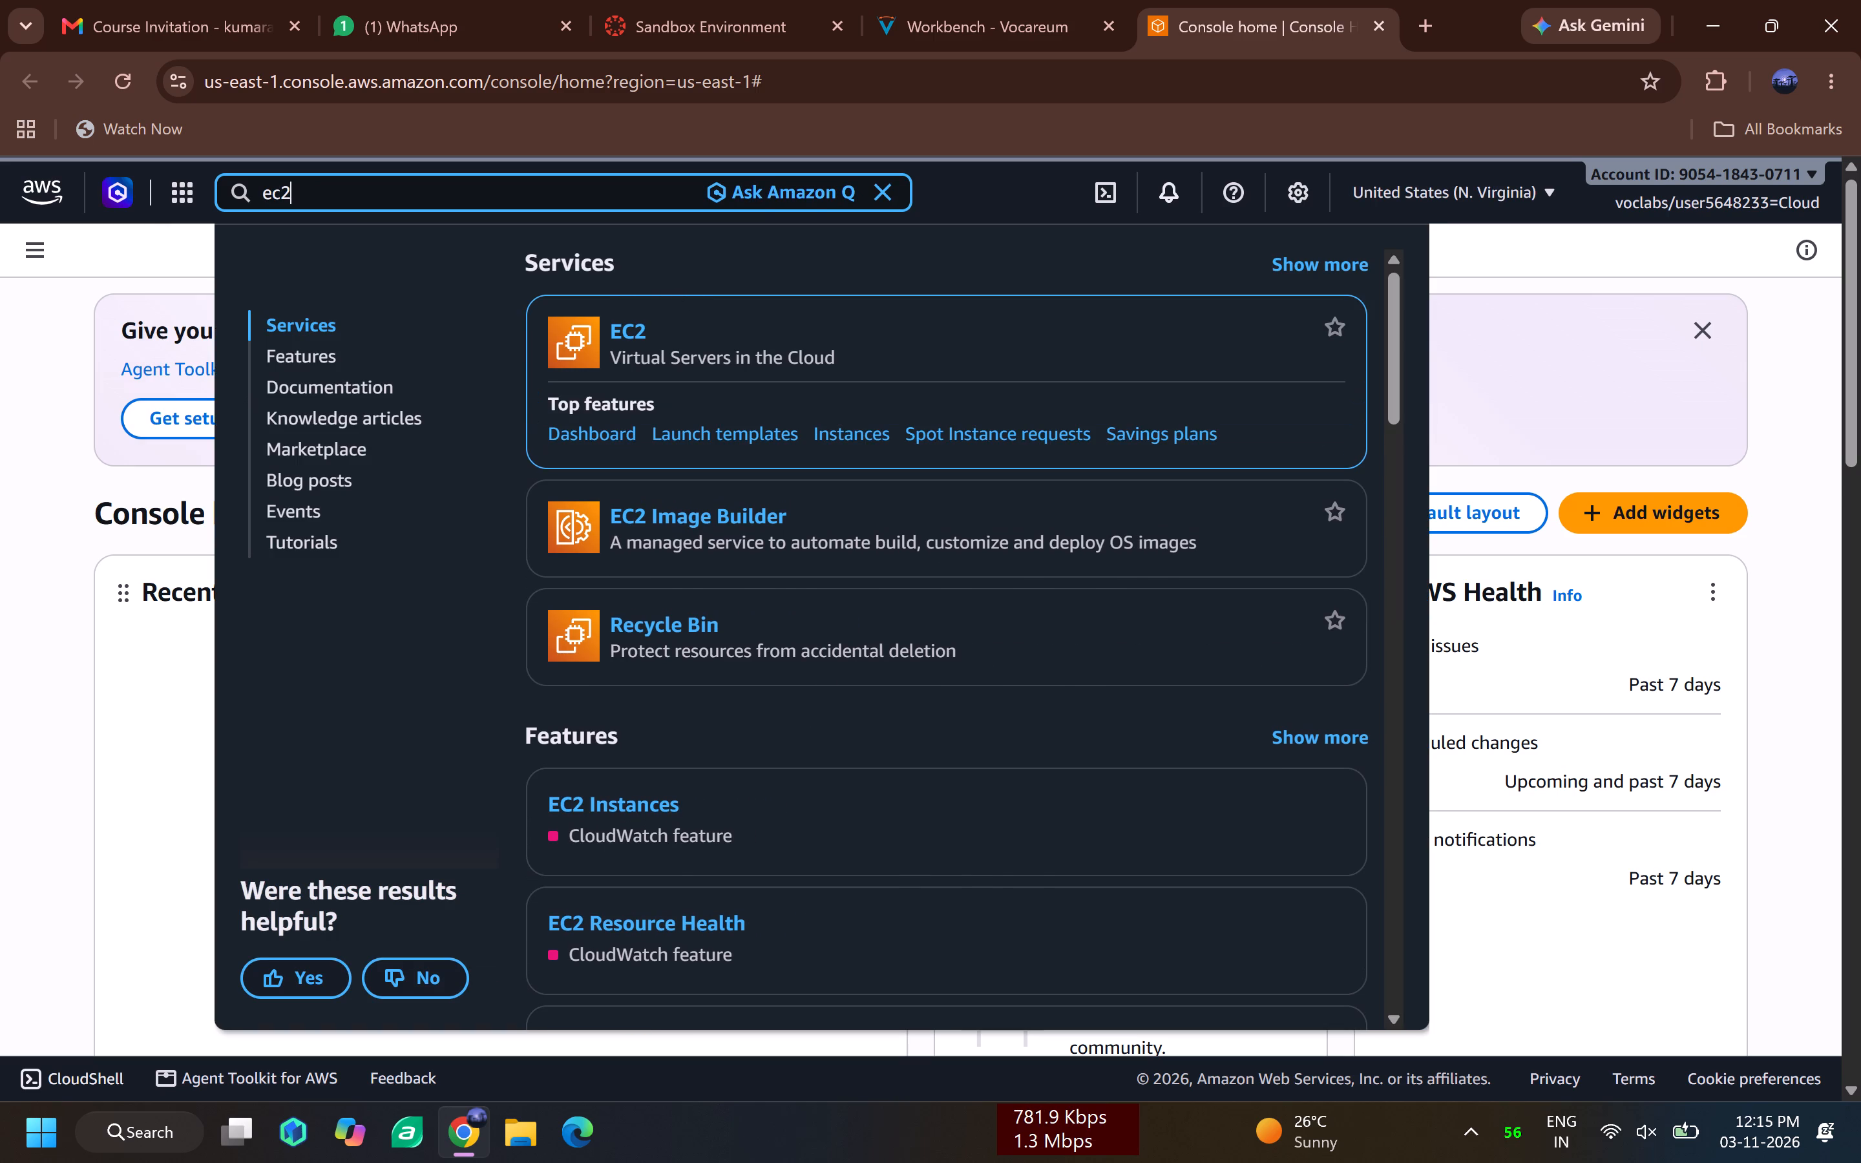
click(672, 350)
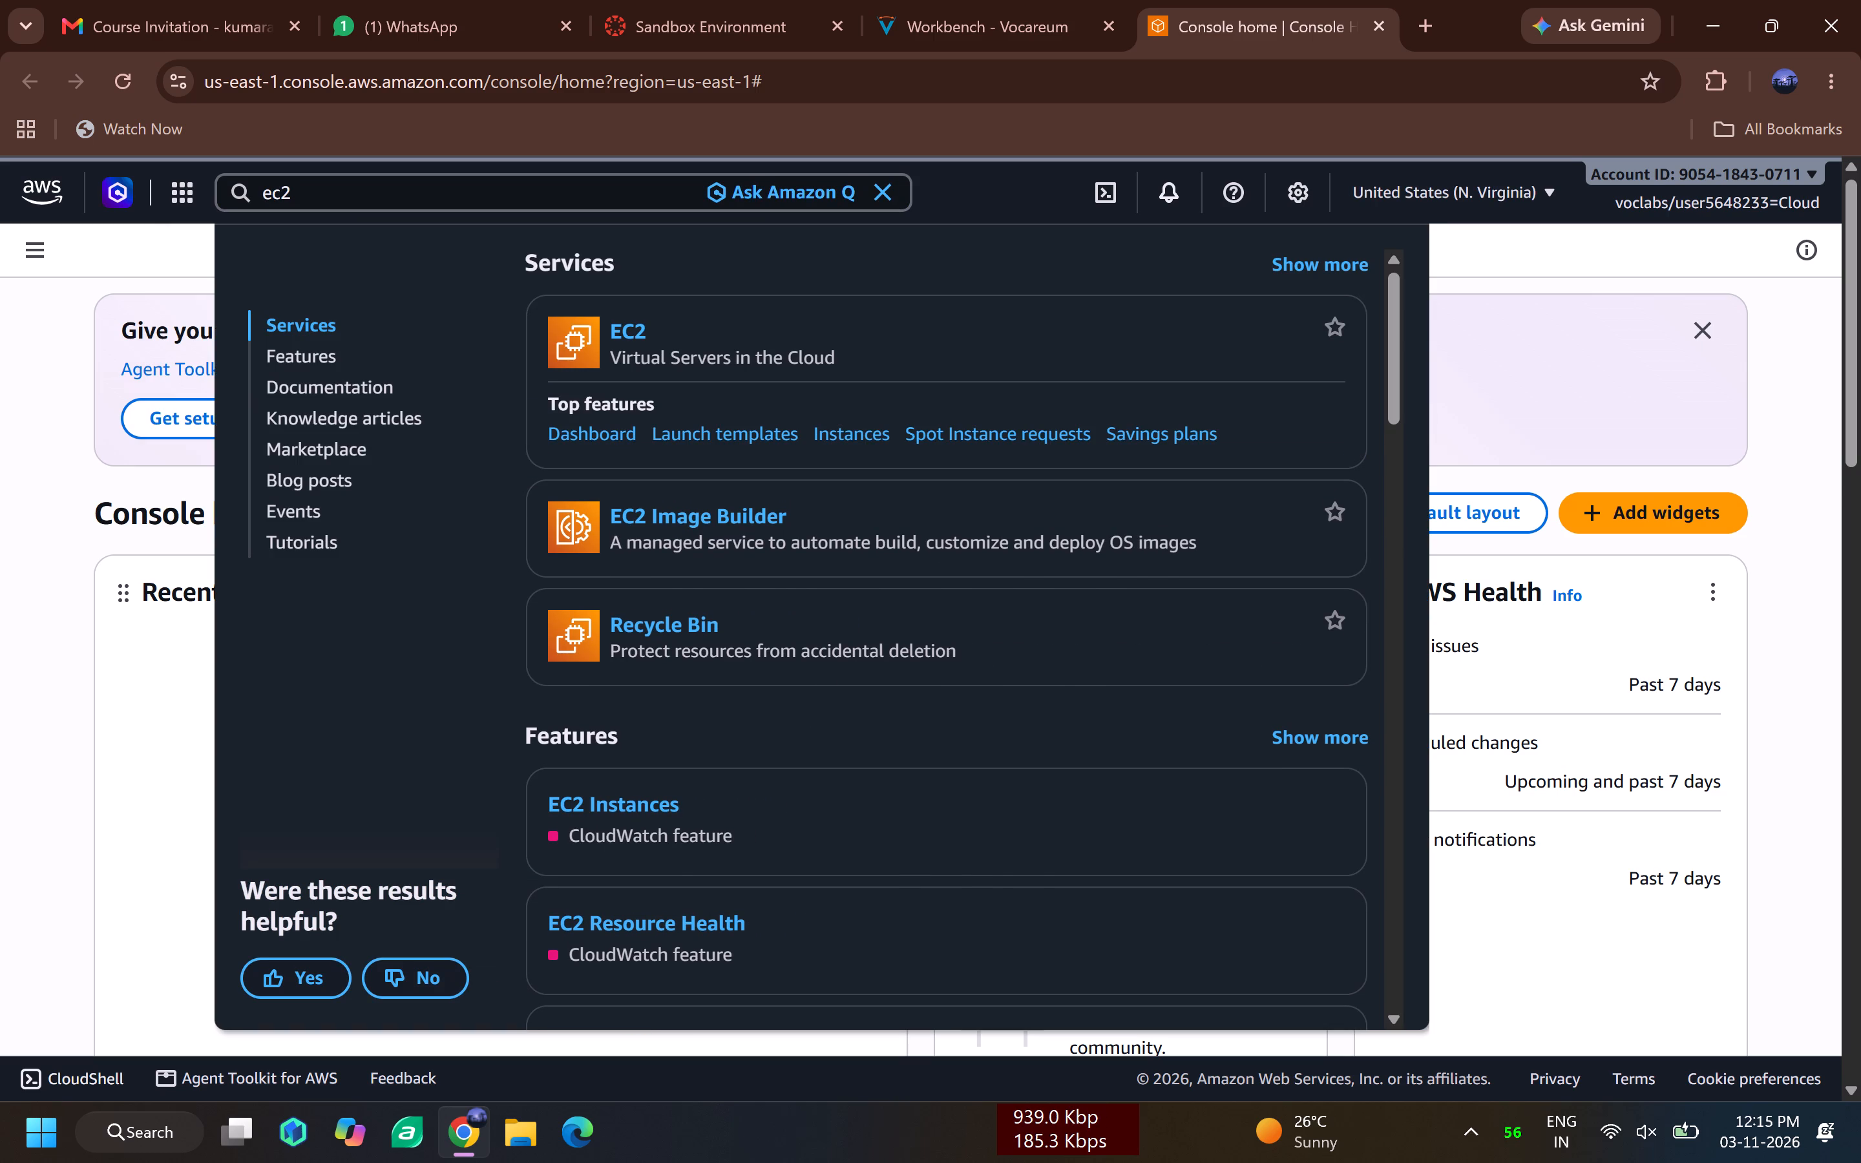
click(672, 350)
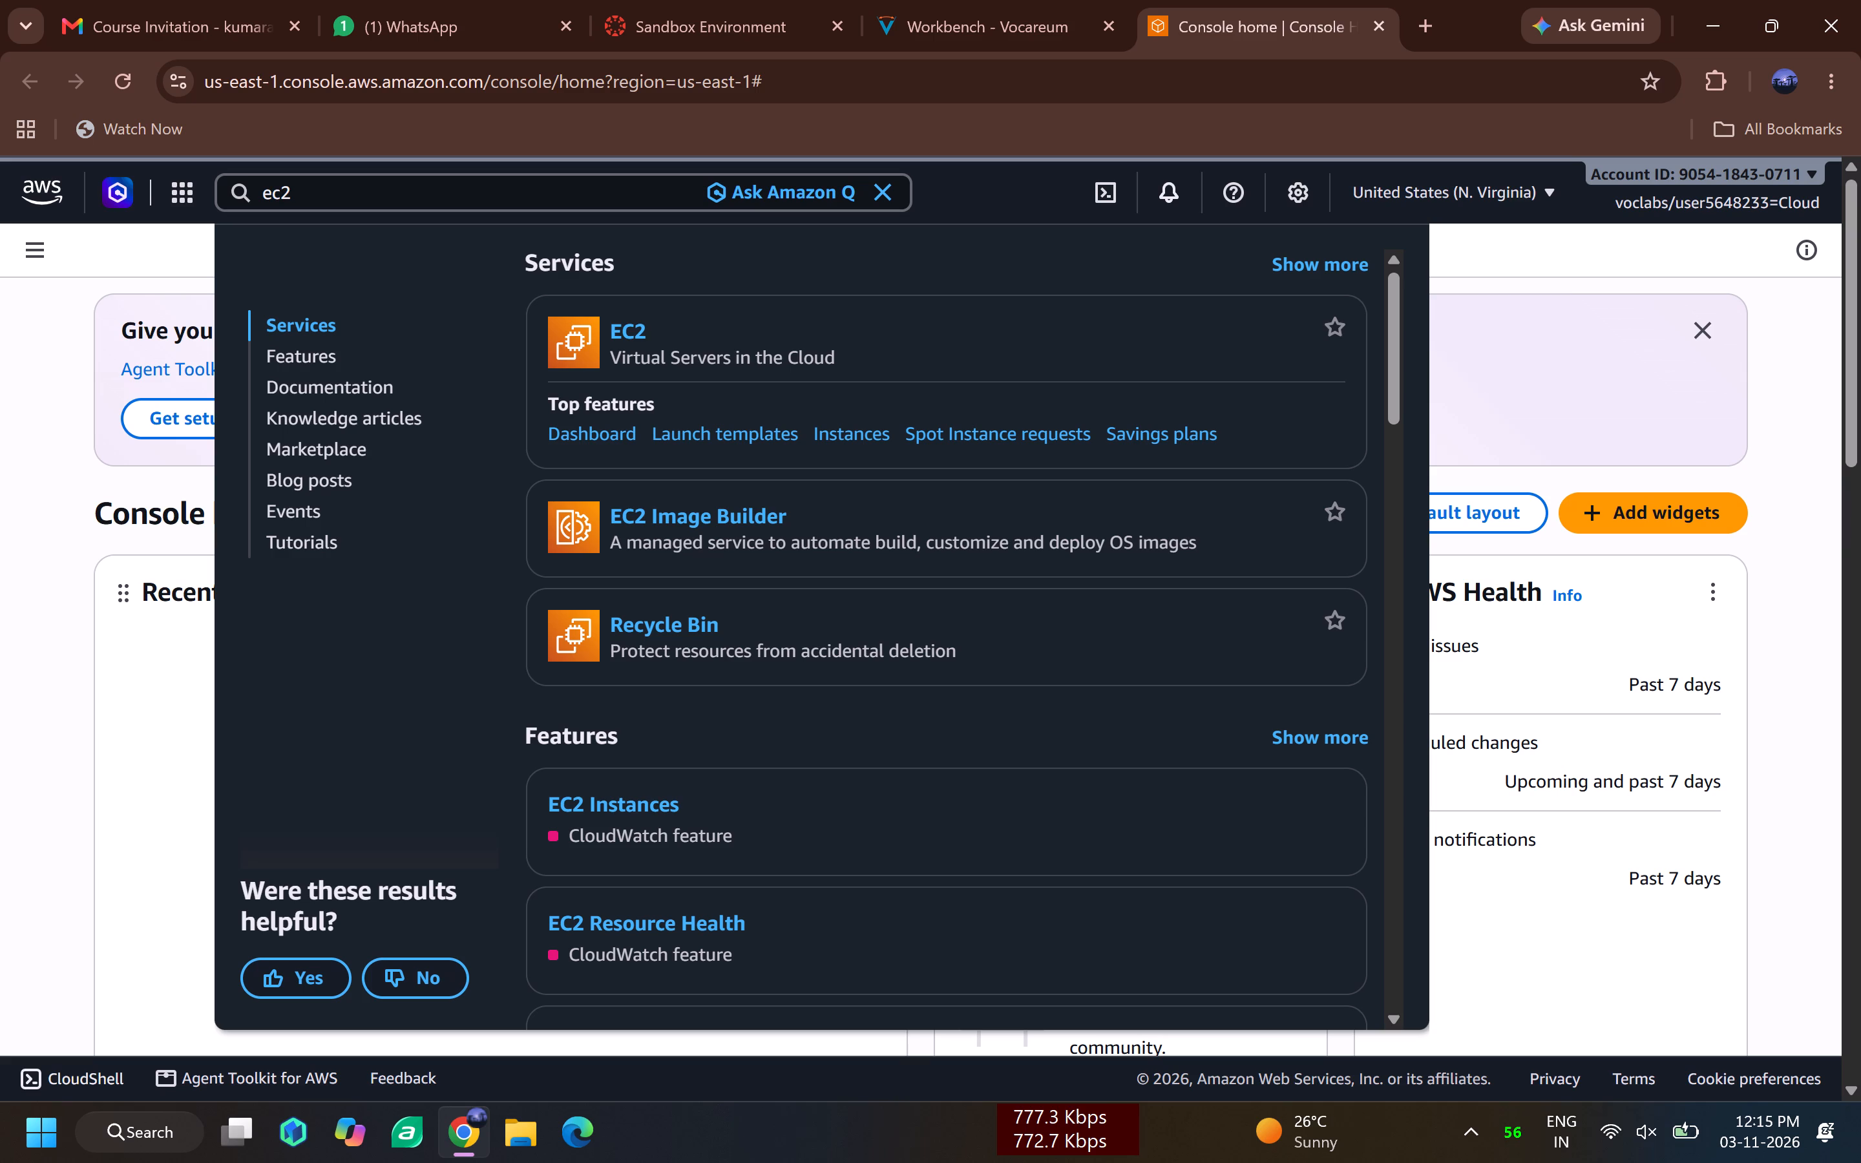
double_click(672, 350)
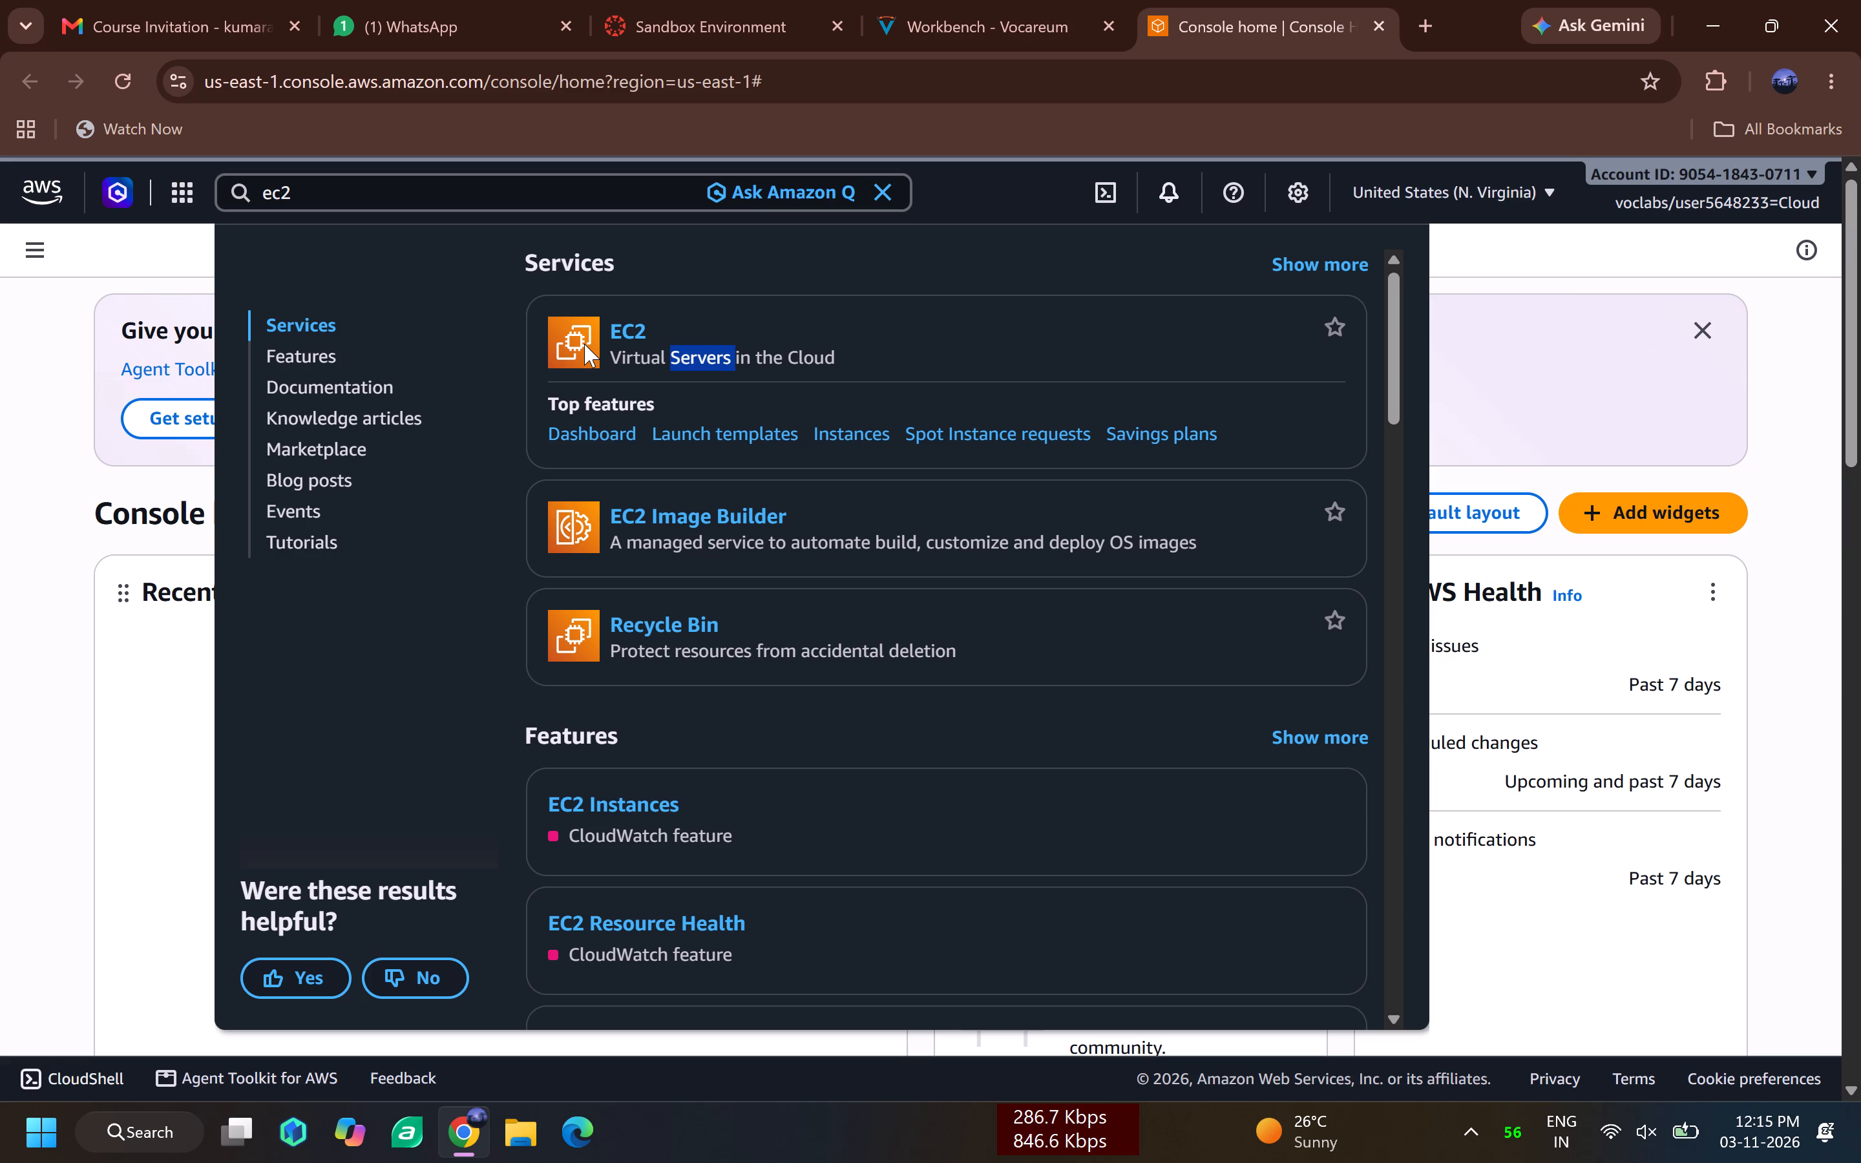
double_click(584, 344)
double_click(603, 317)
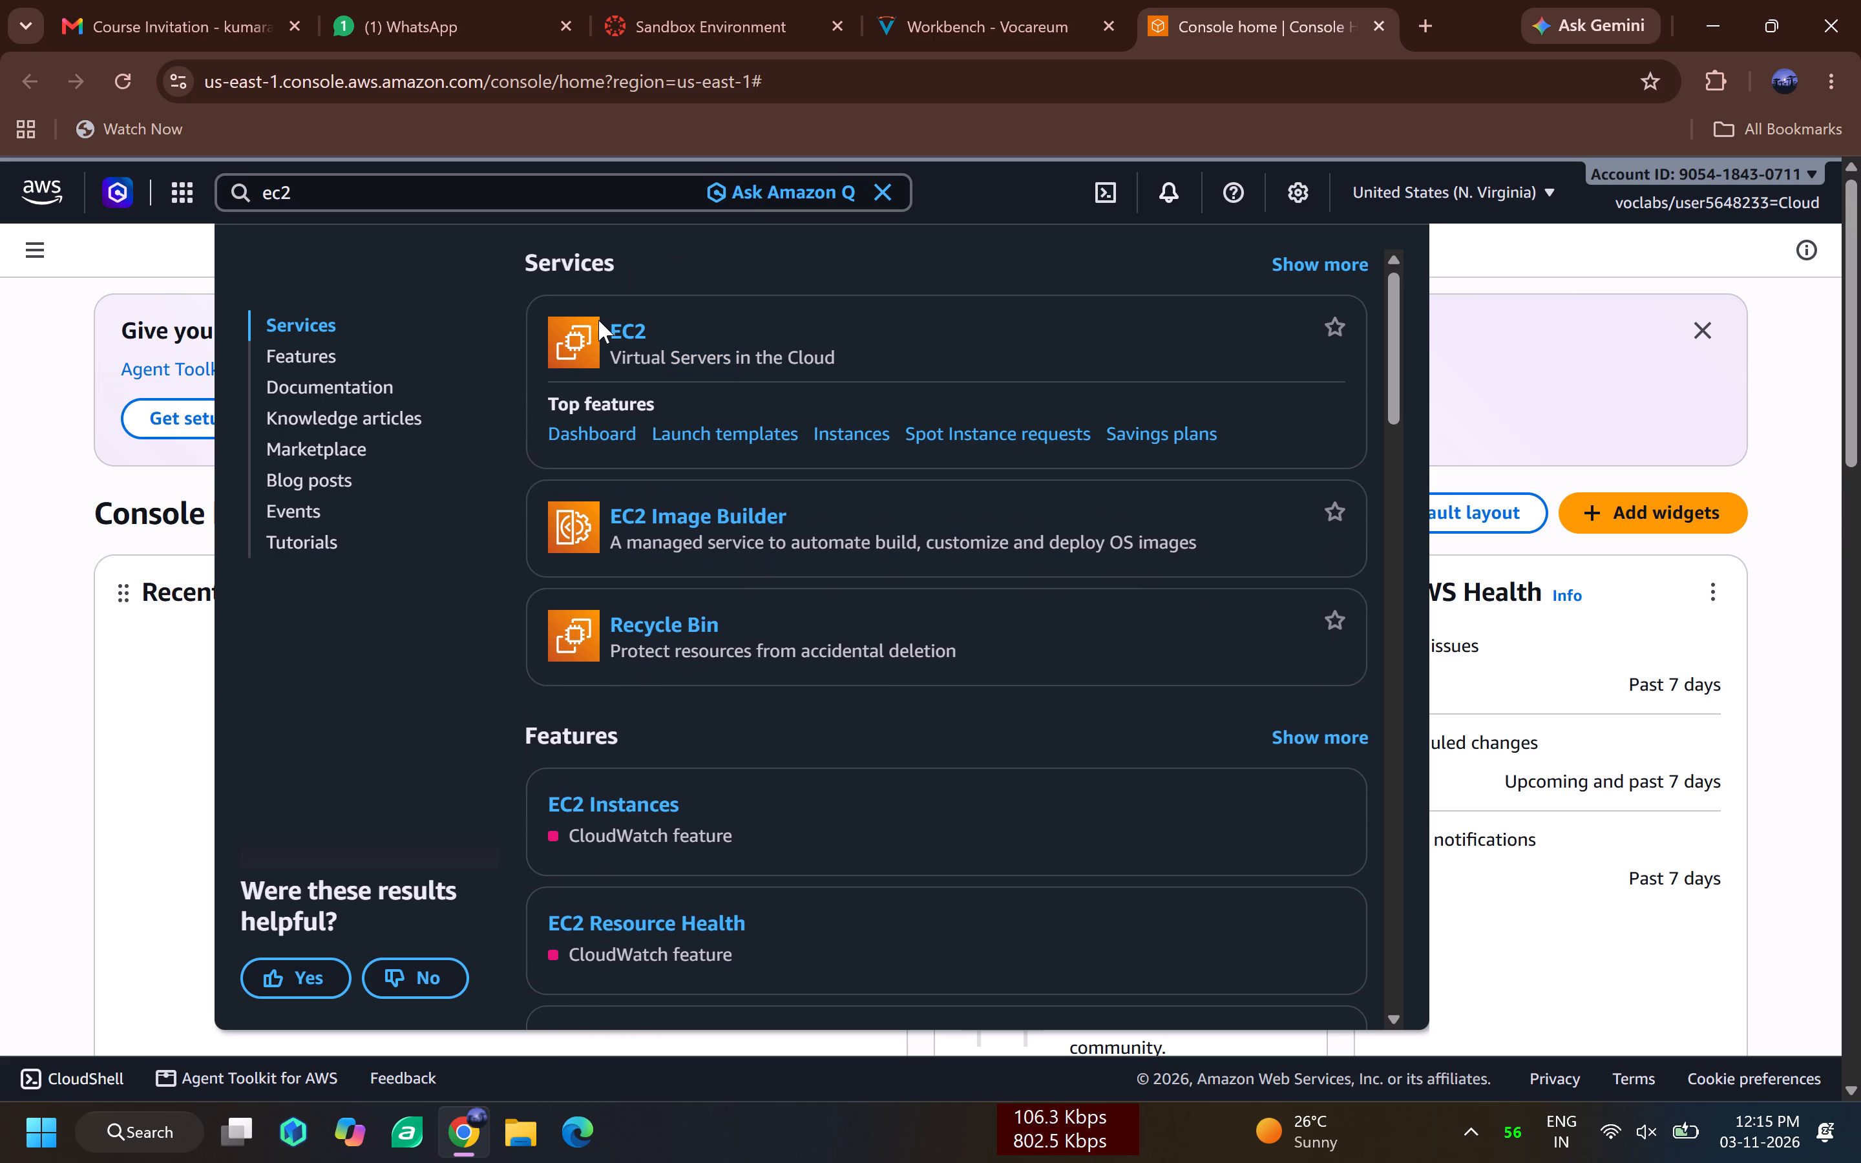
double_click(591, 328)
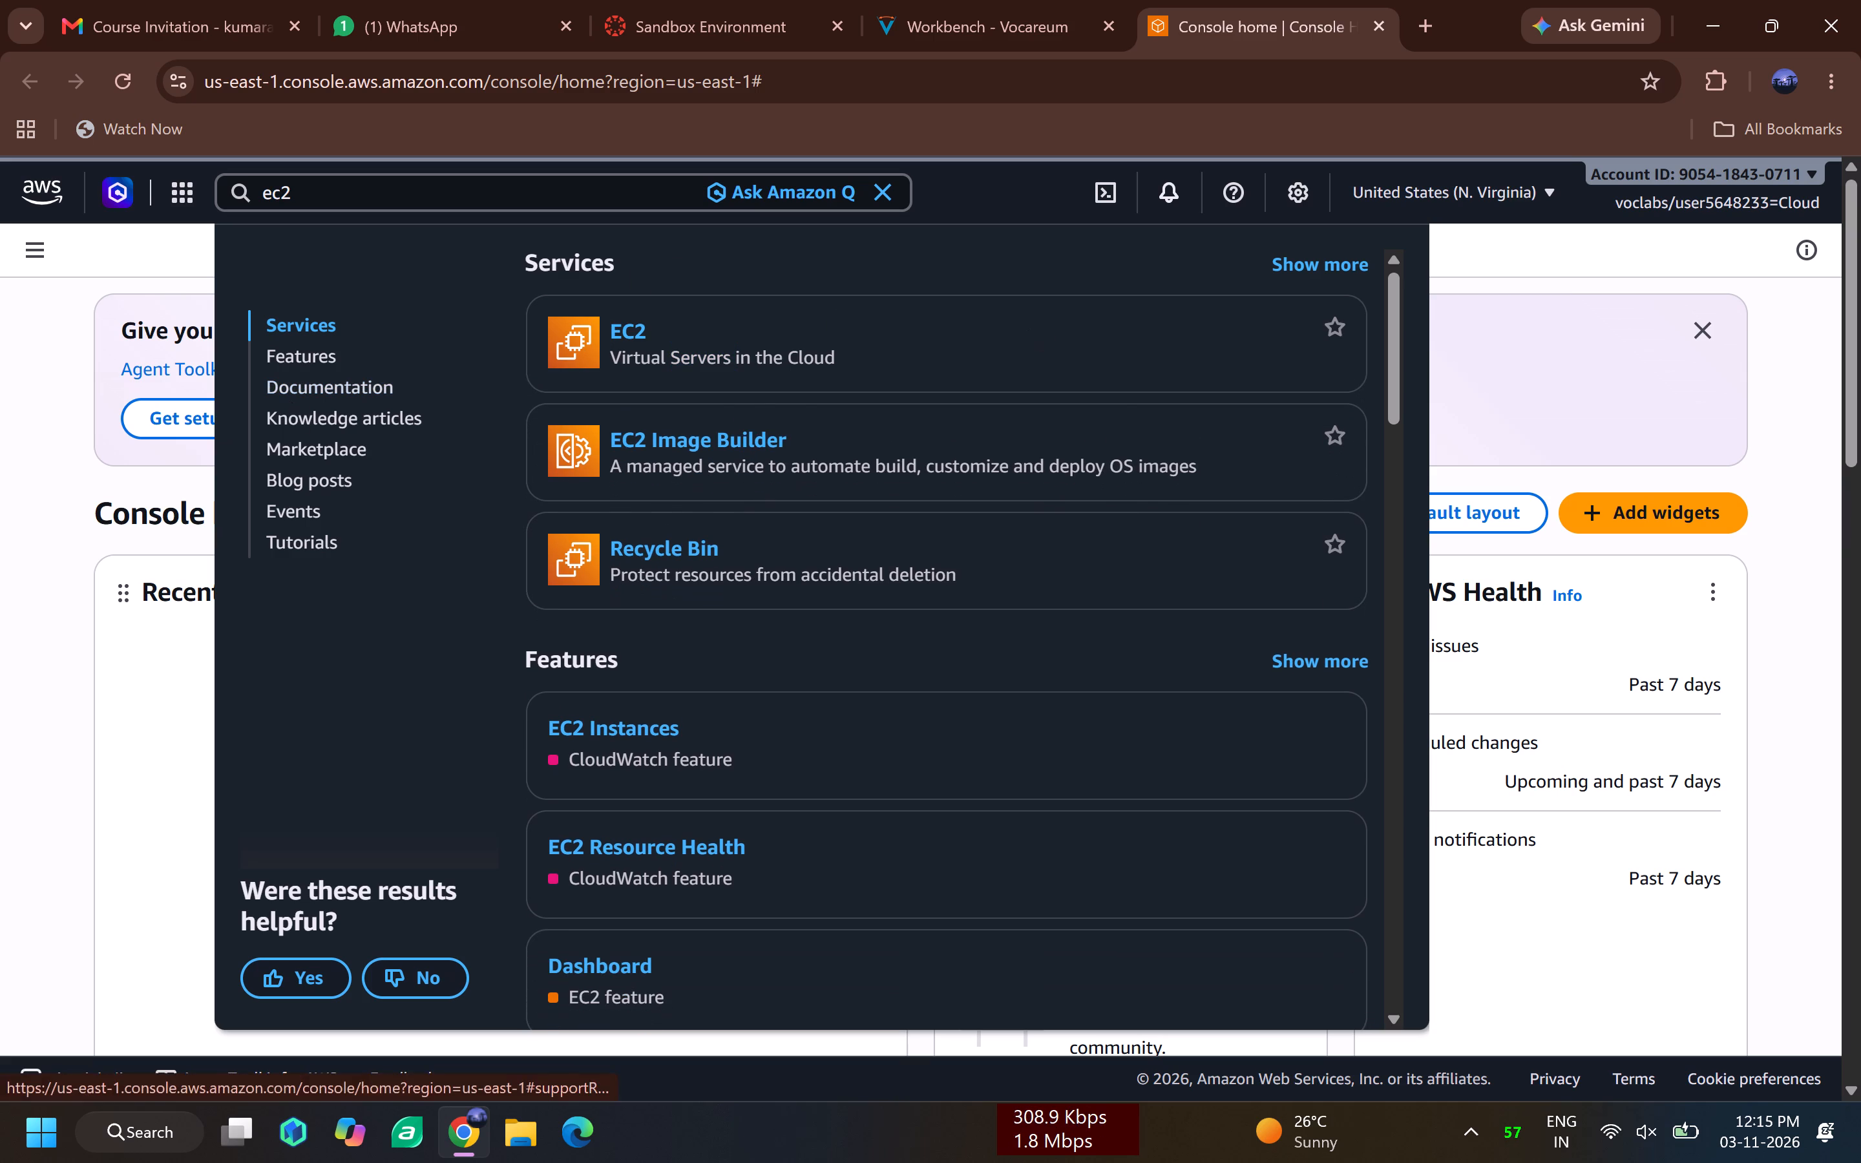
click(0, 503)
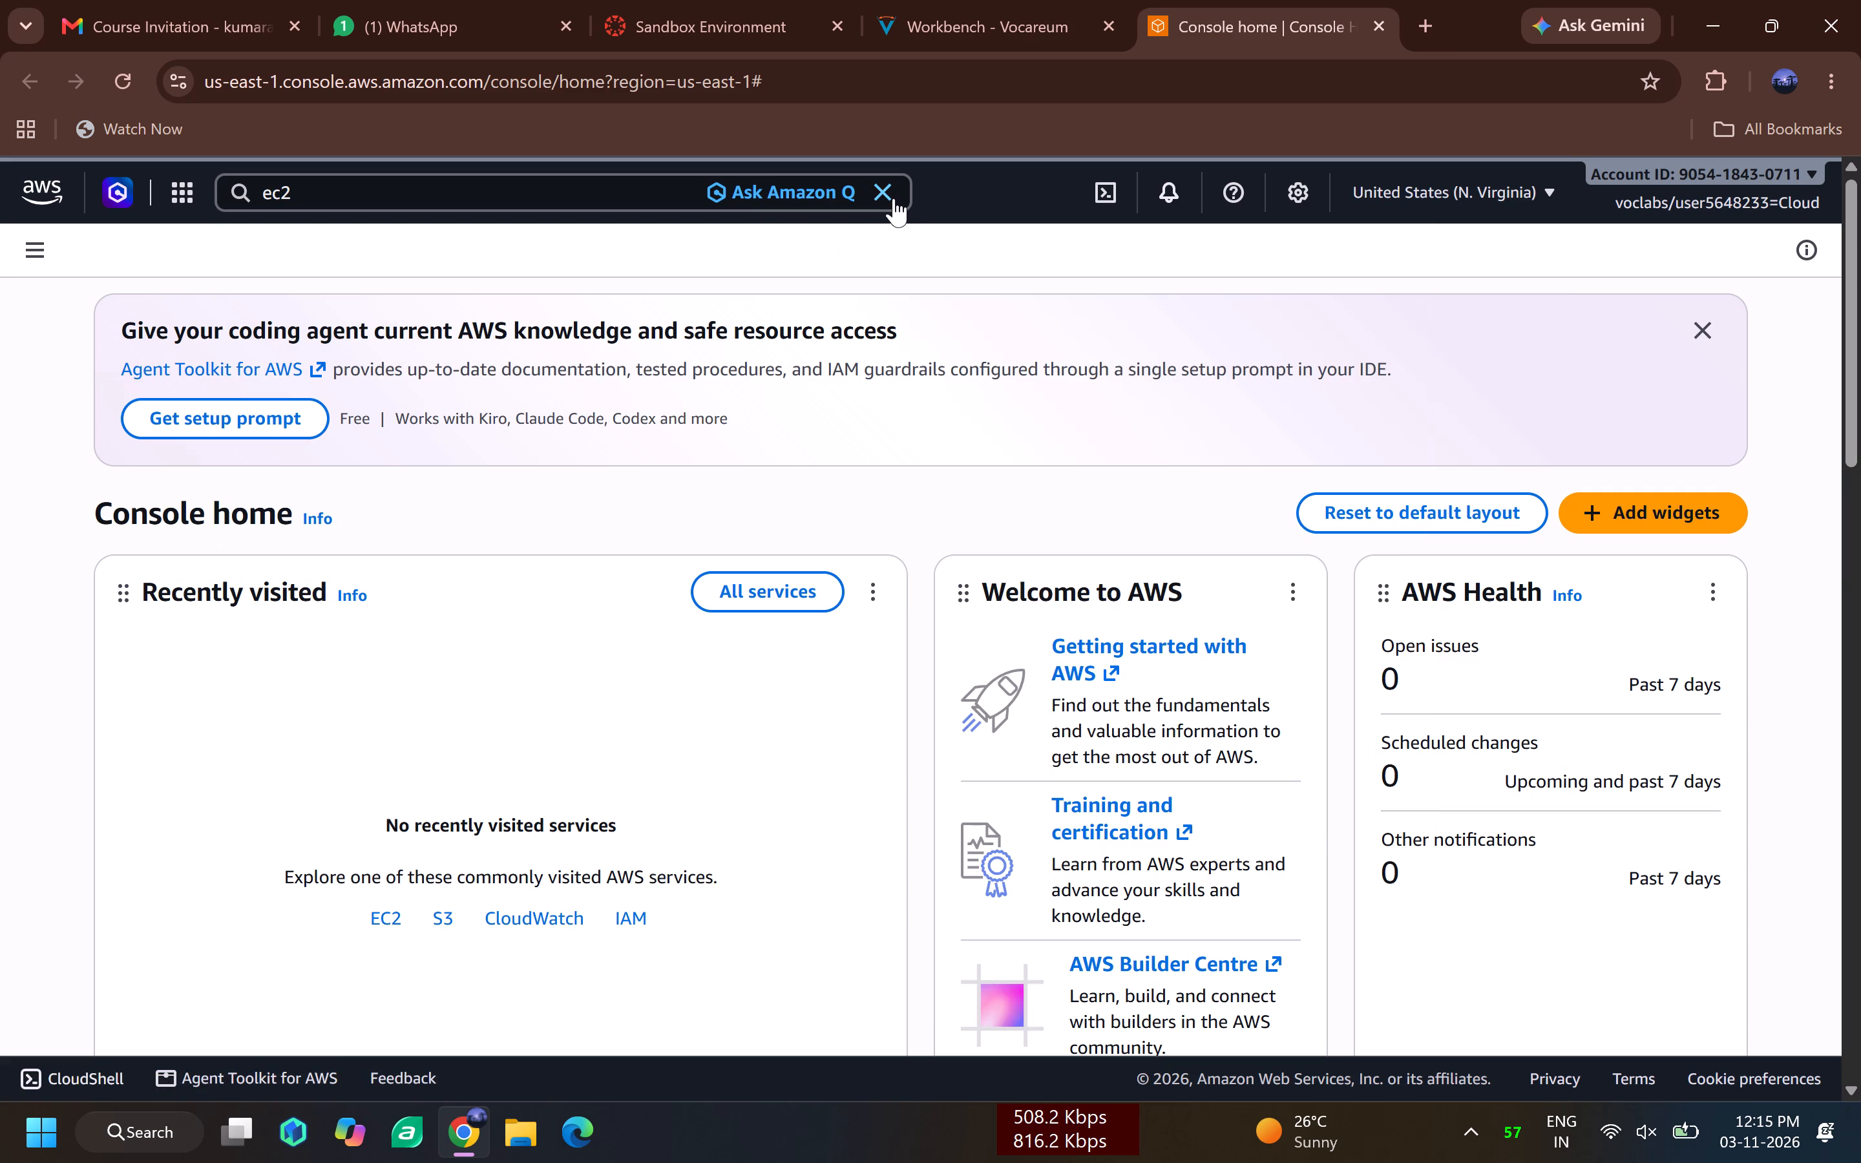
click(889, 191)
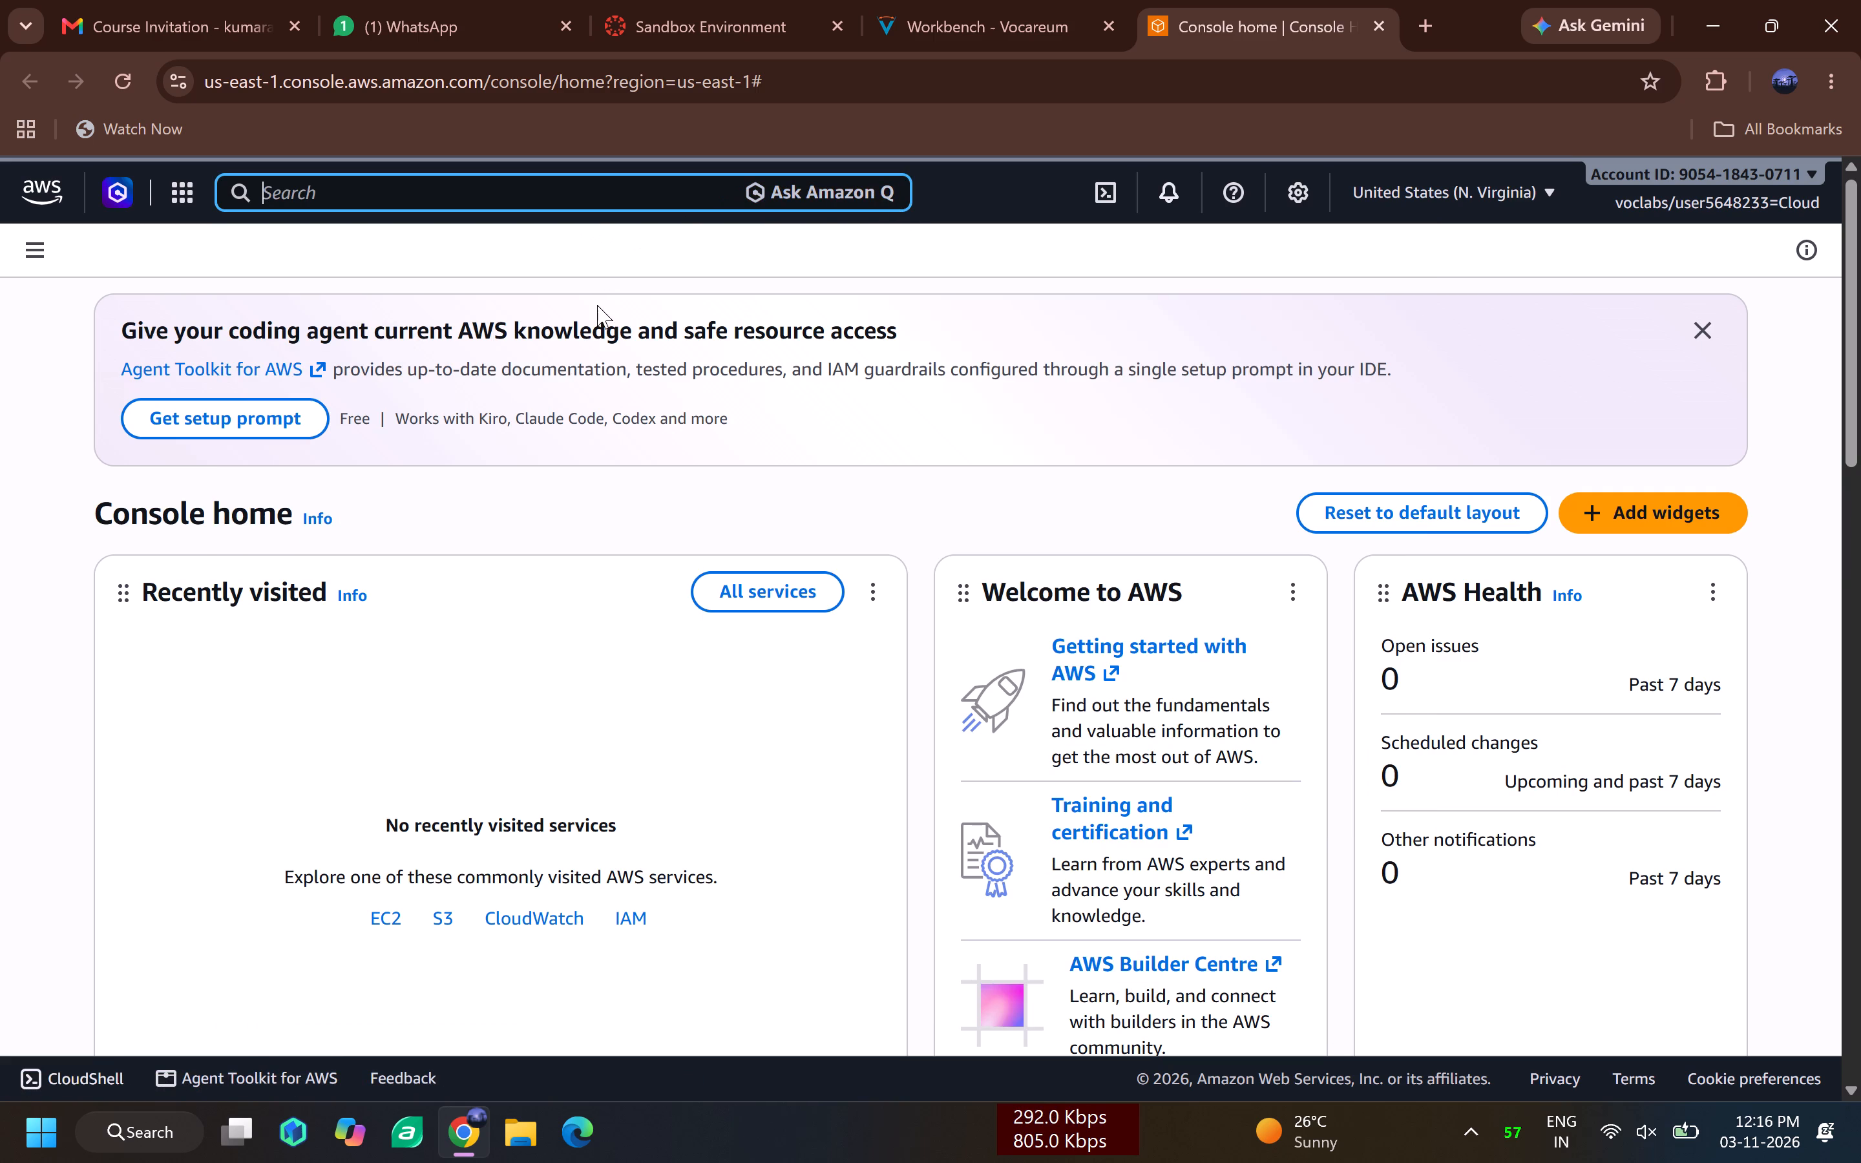
Search the console for ec2 and open the EC2 service dashboard.
double_click(586, 189)
text(ec2)
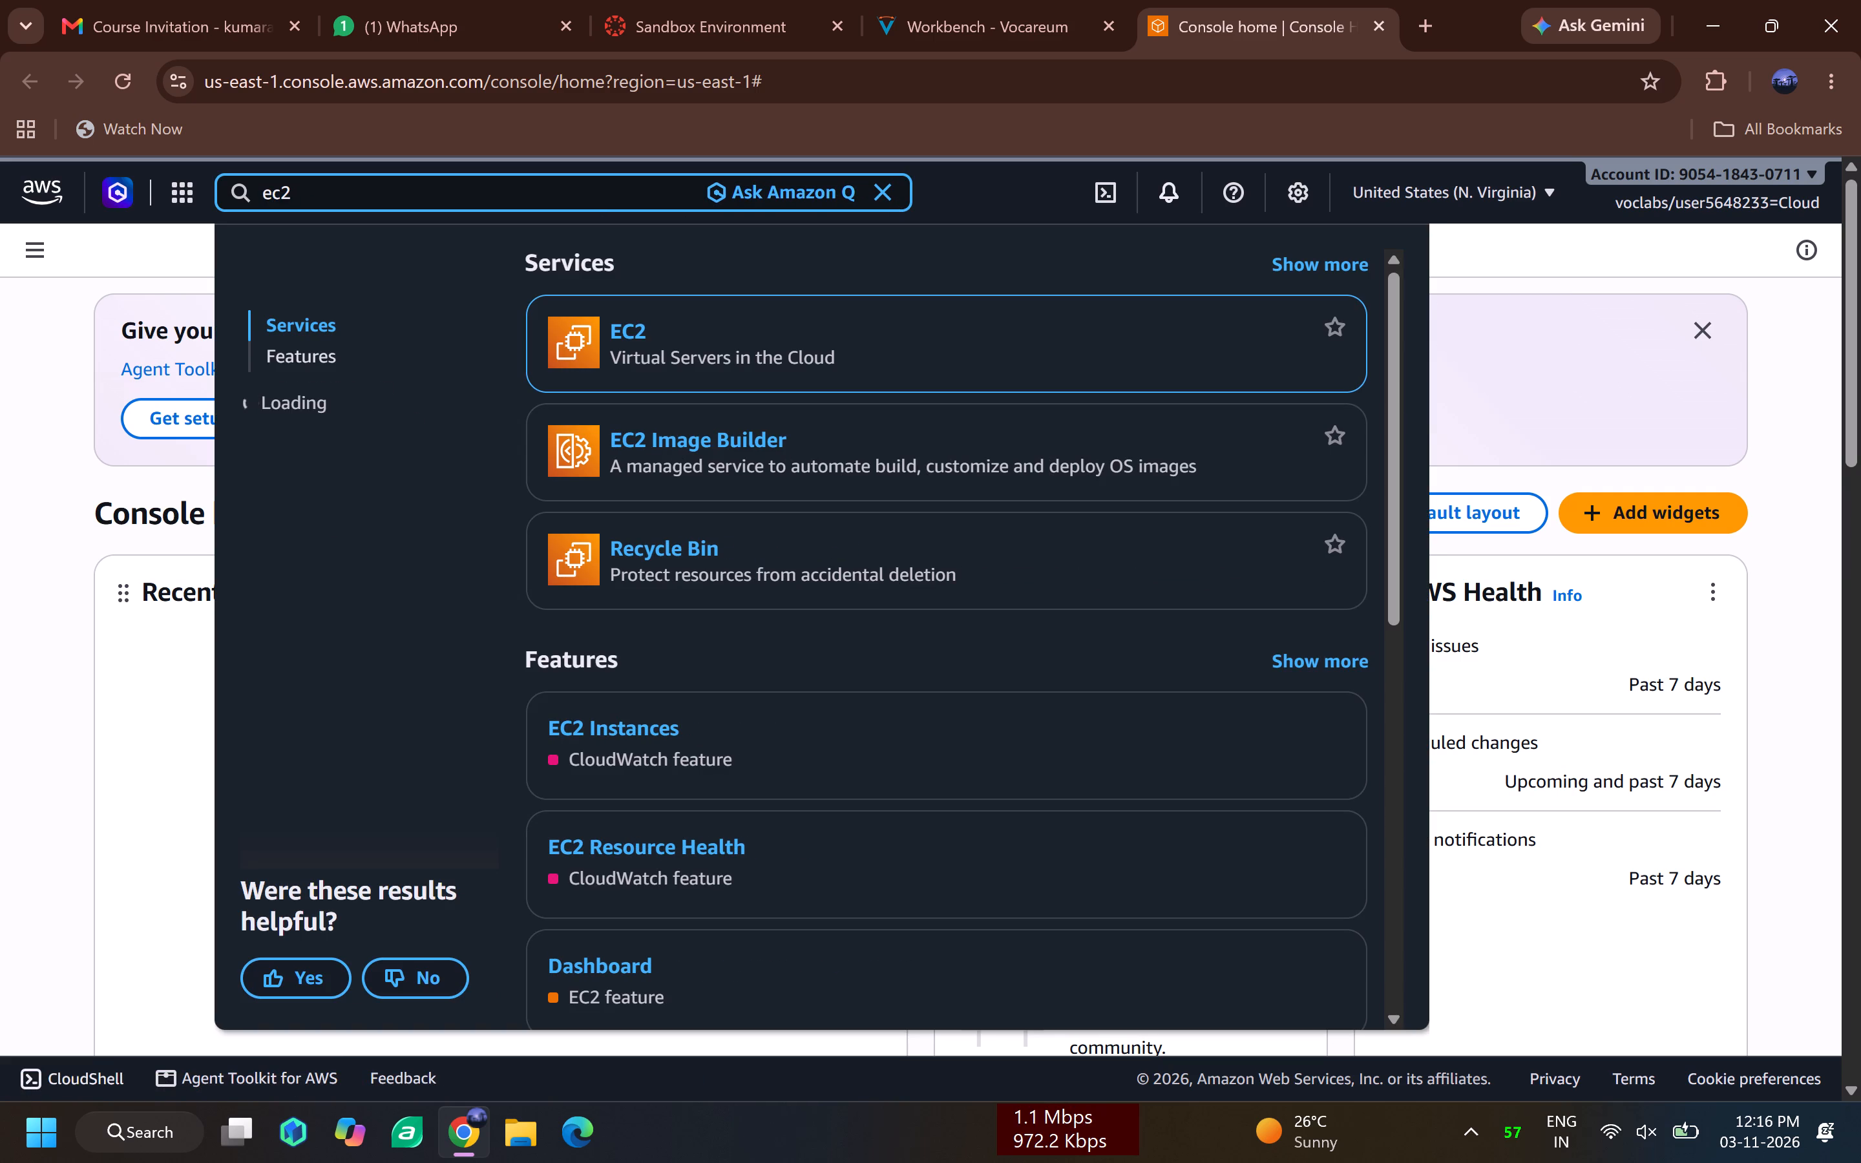
key(Return)
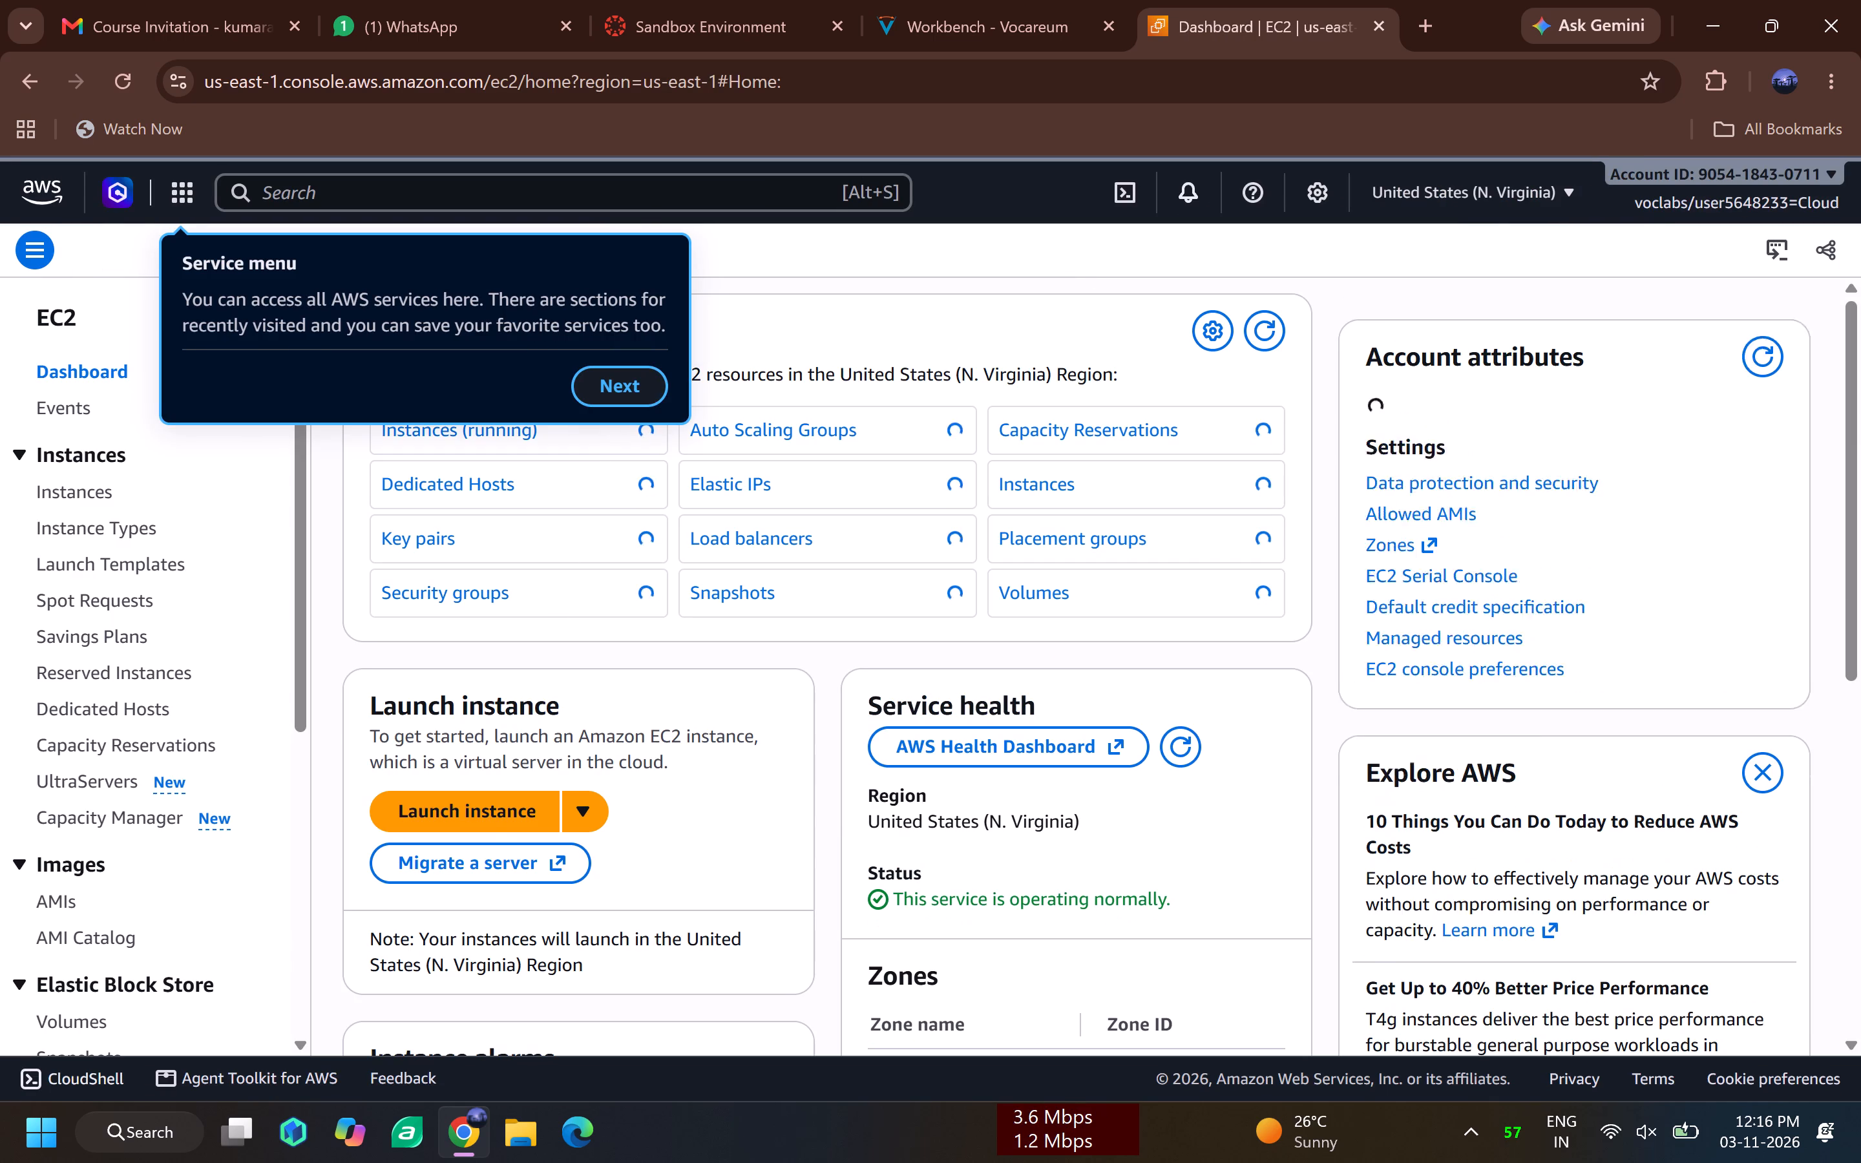
Open the Launch an instance form from the EC2 dashboard and advance through the introductory tour tips.
click(498, 799)
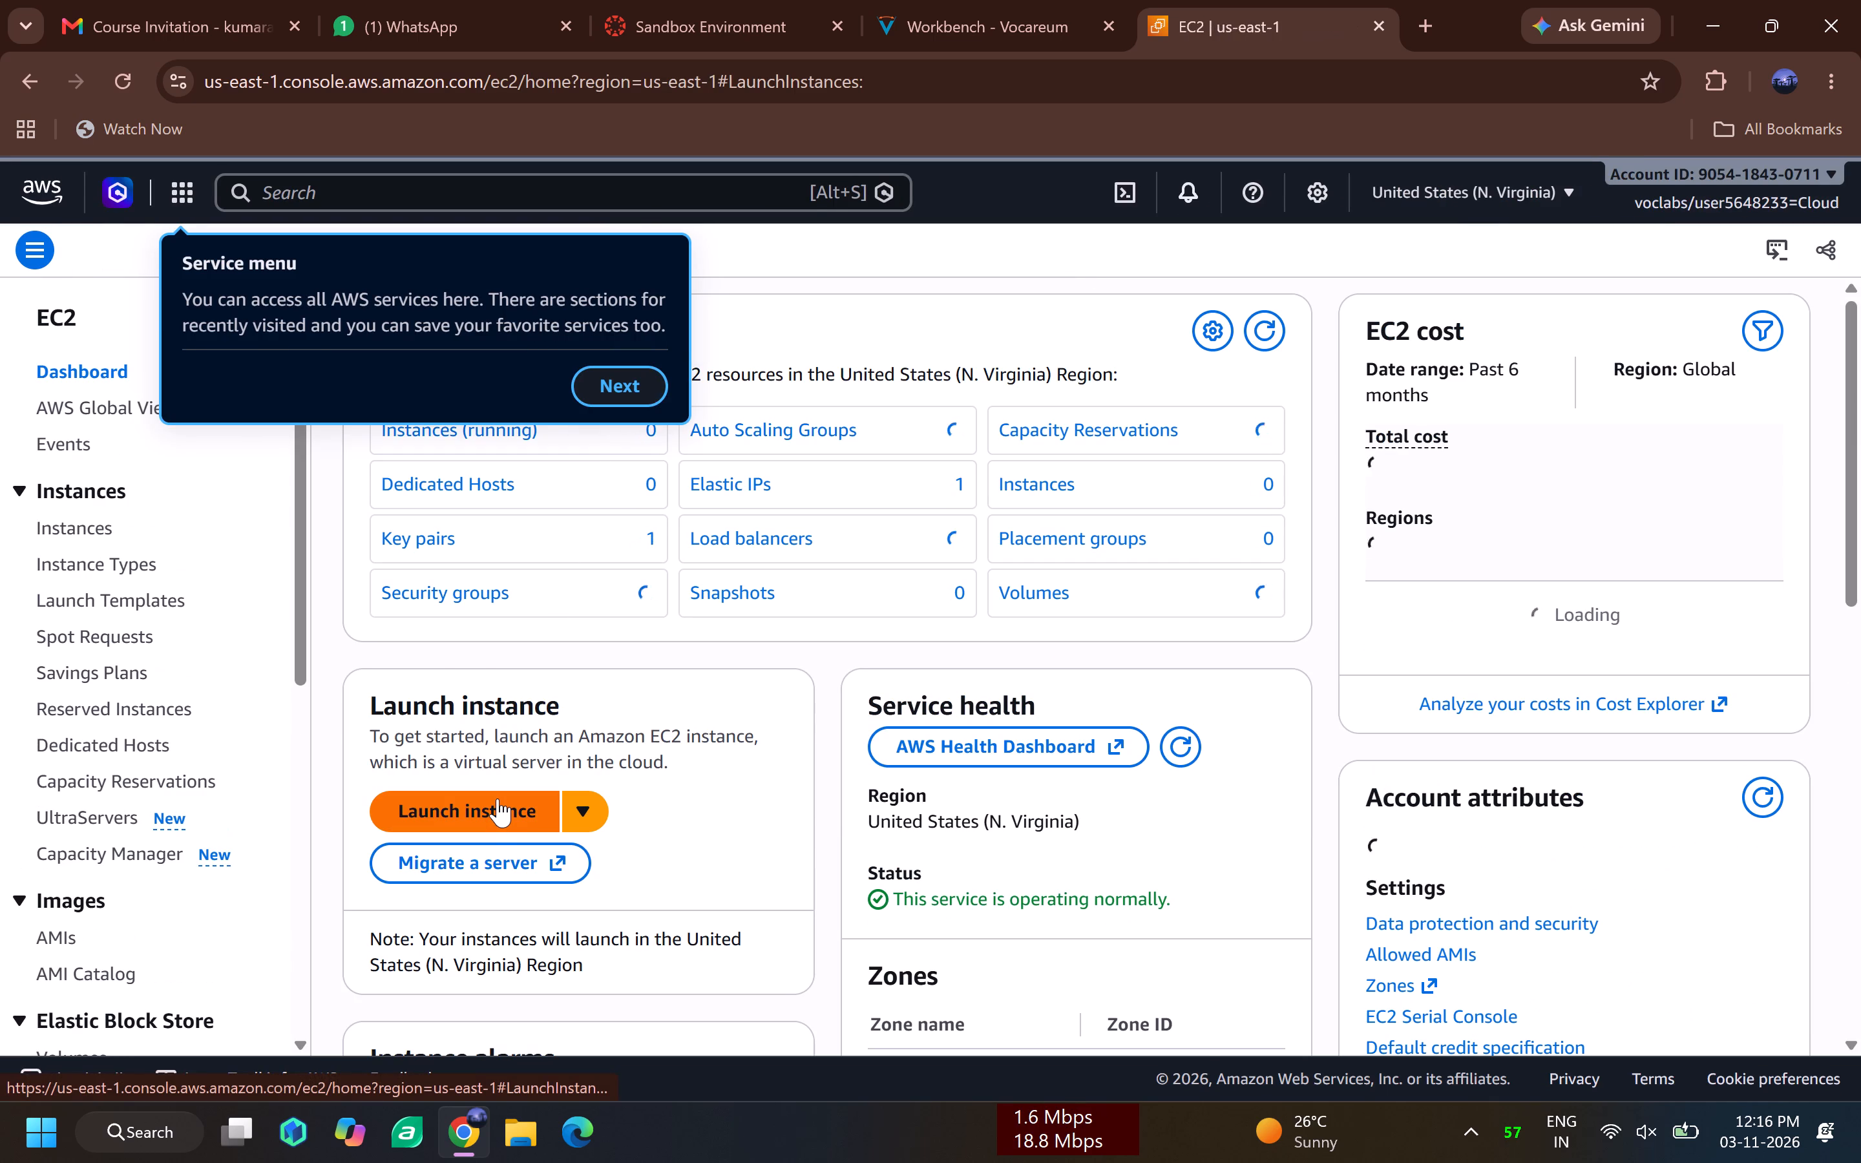
click(624, 384)
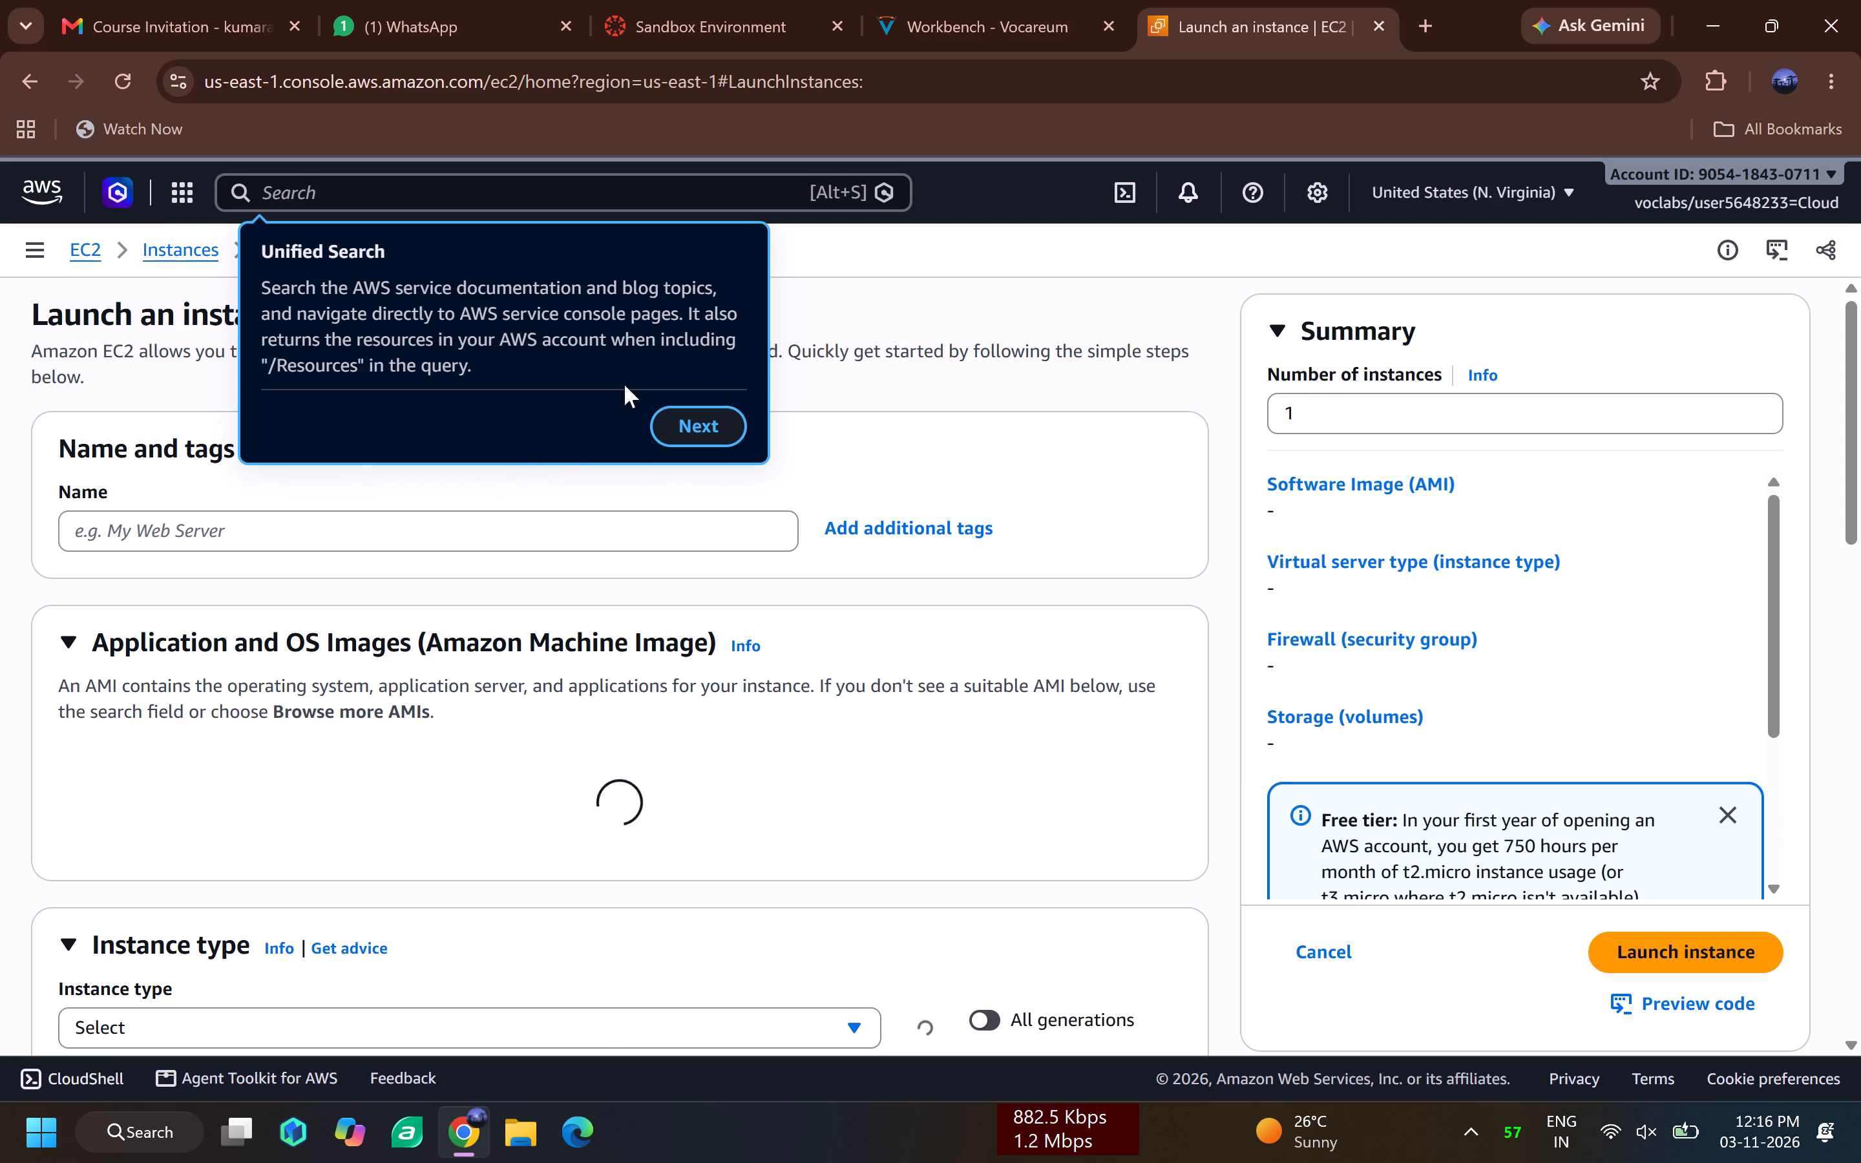
click(689, 405)
click(710, 415)
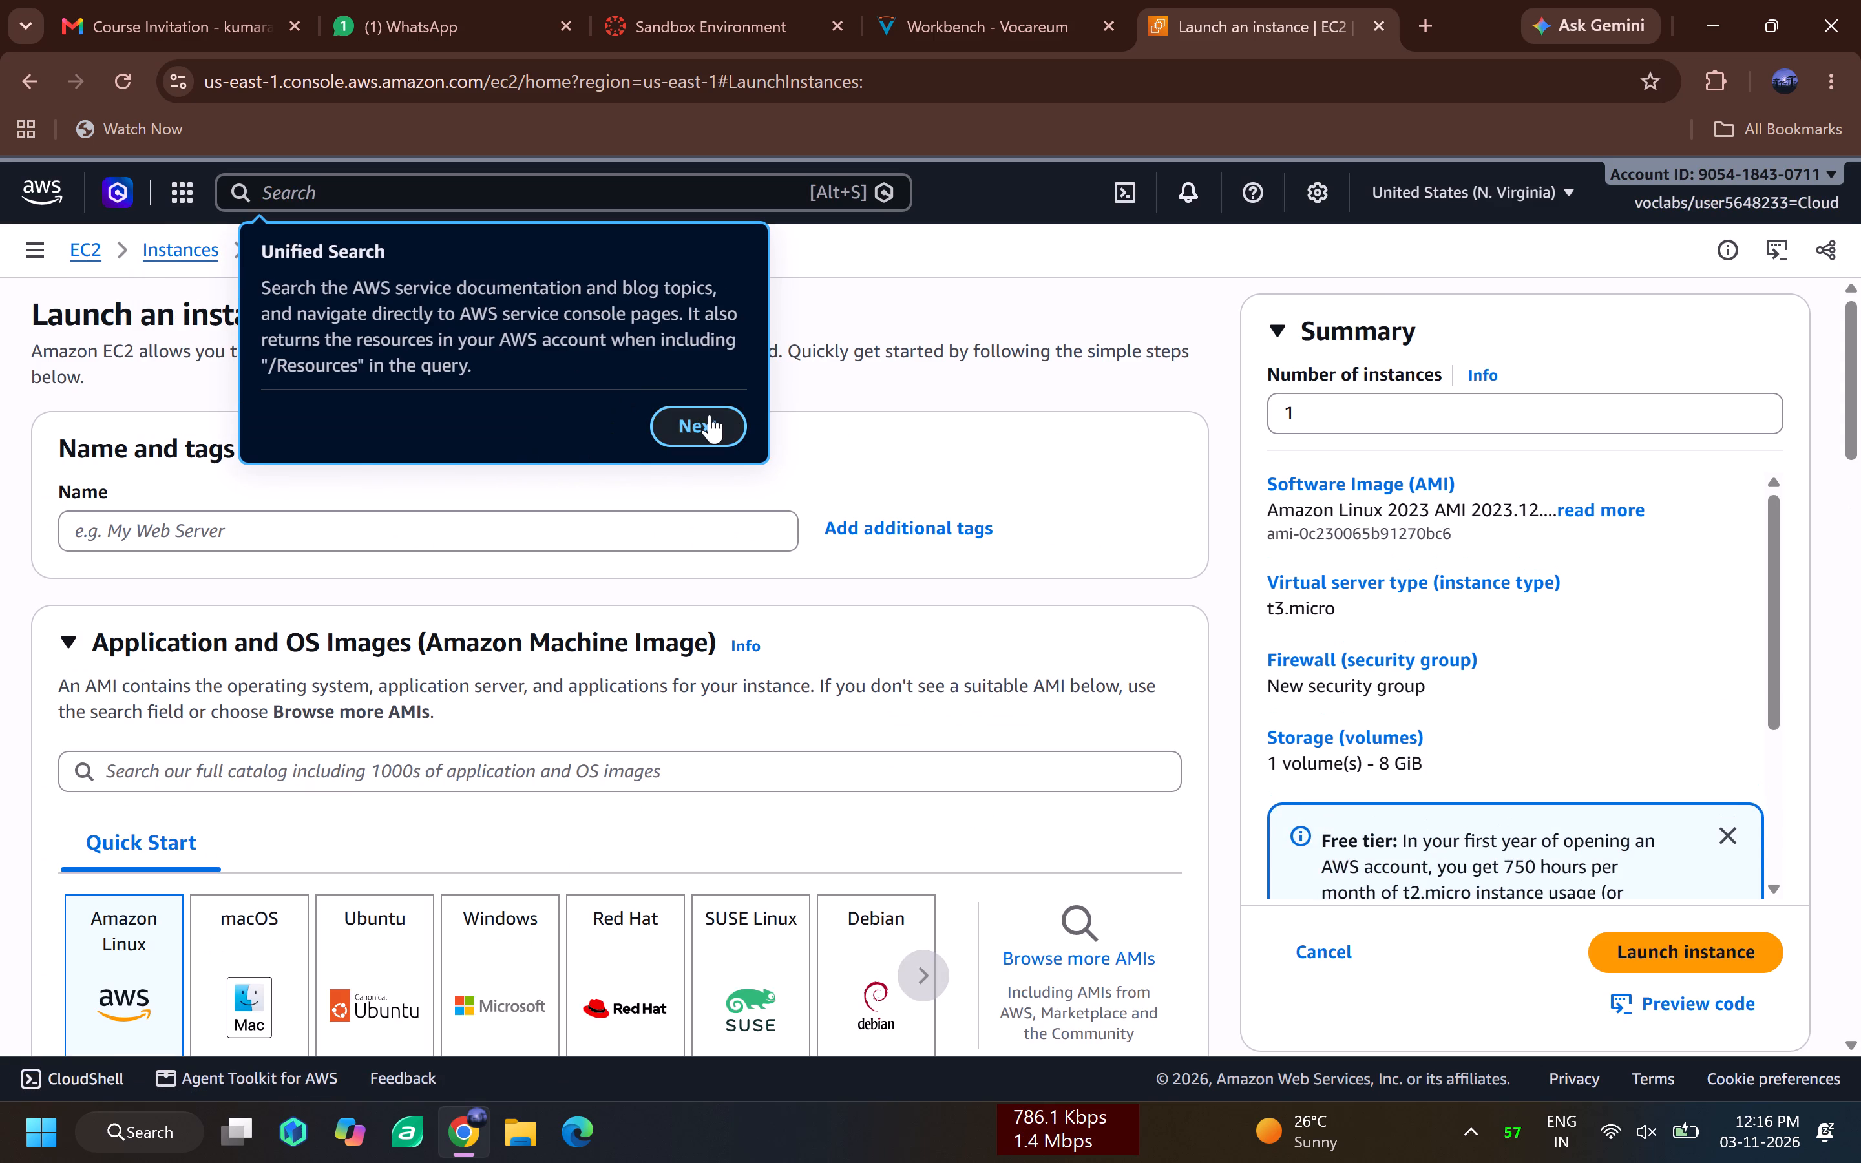
Begin entering a name for the new EC2 instance.
click(753, 518)
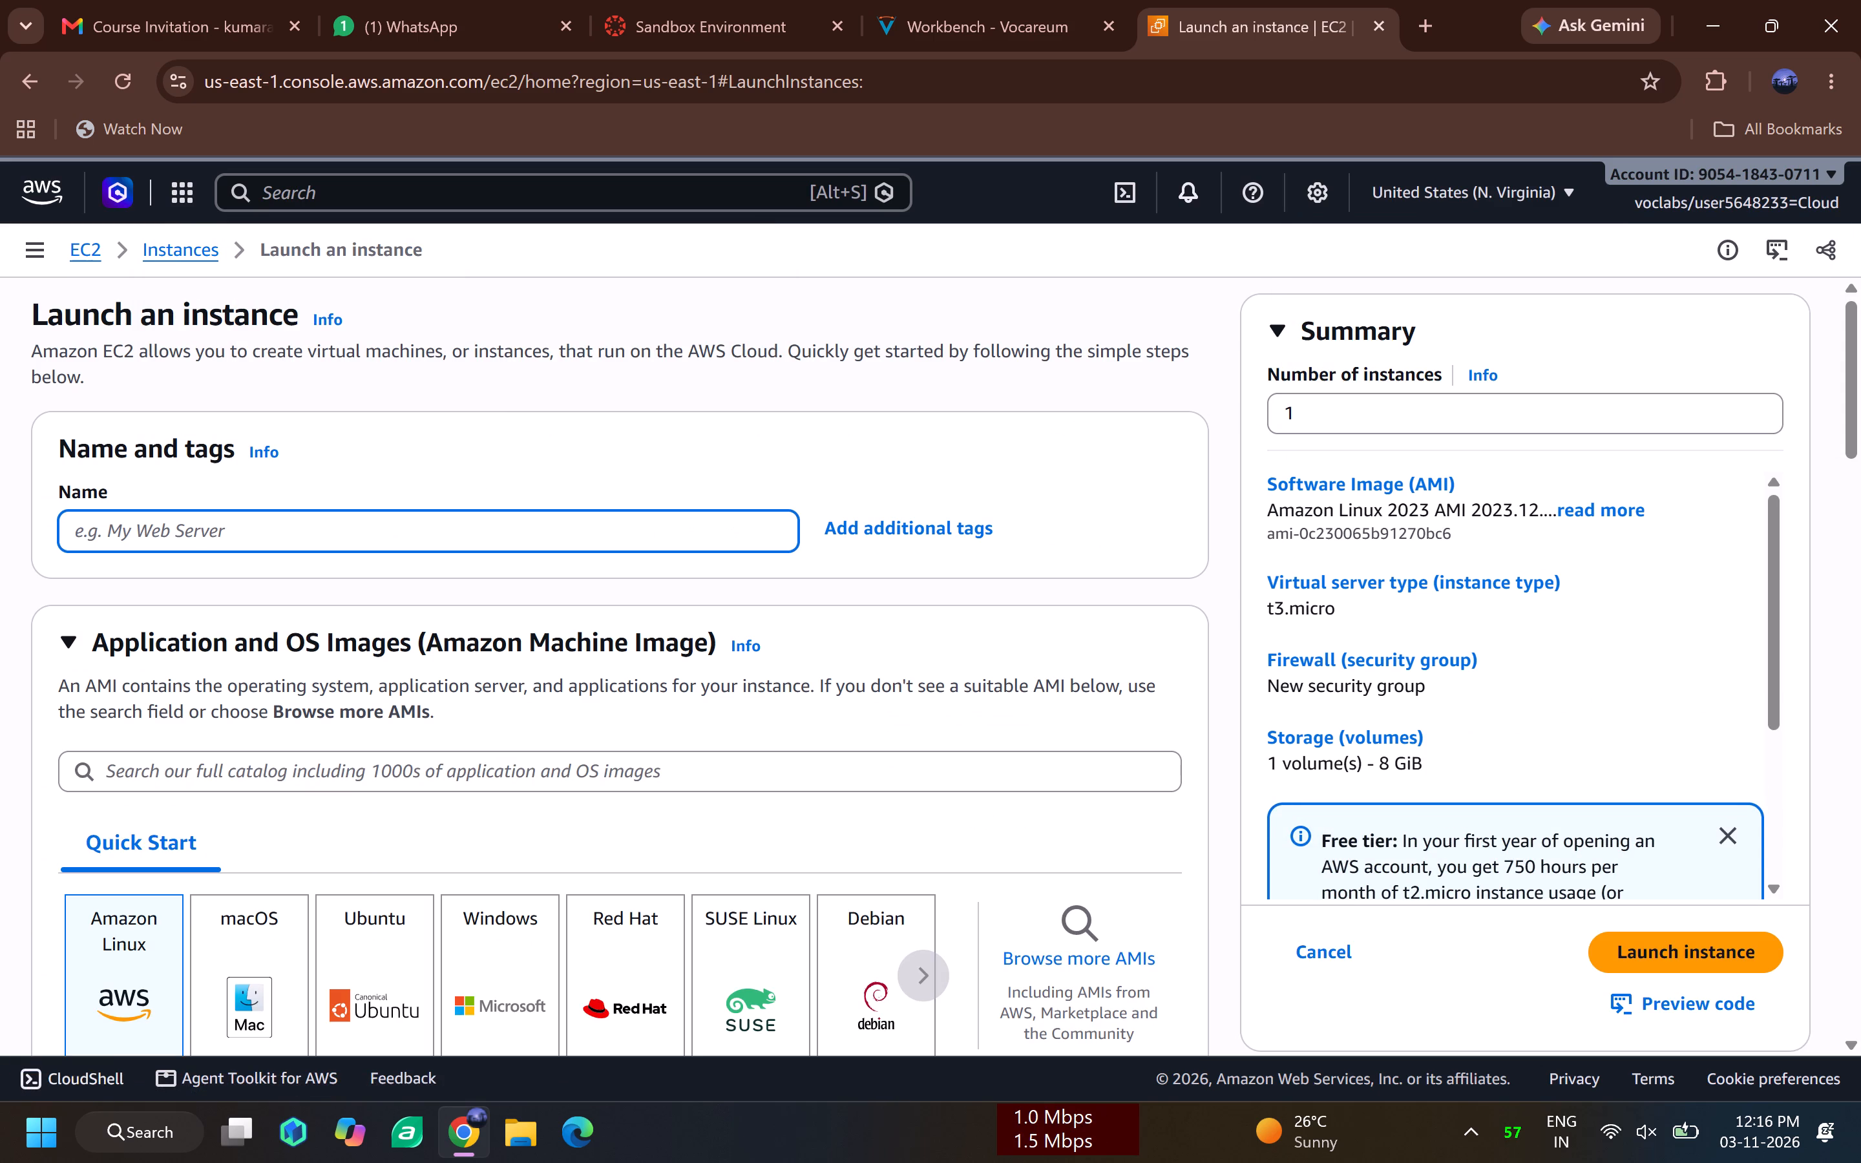
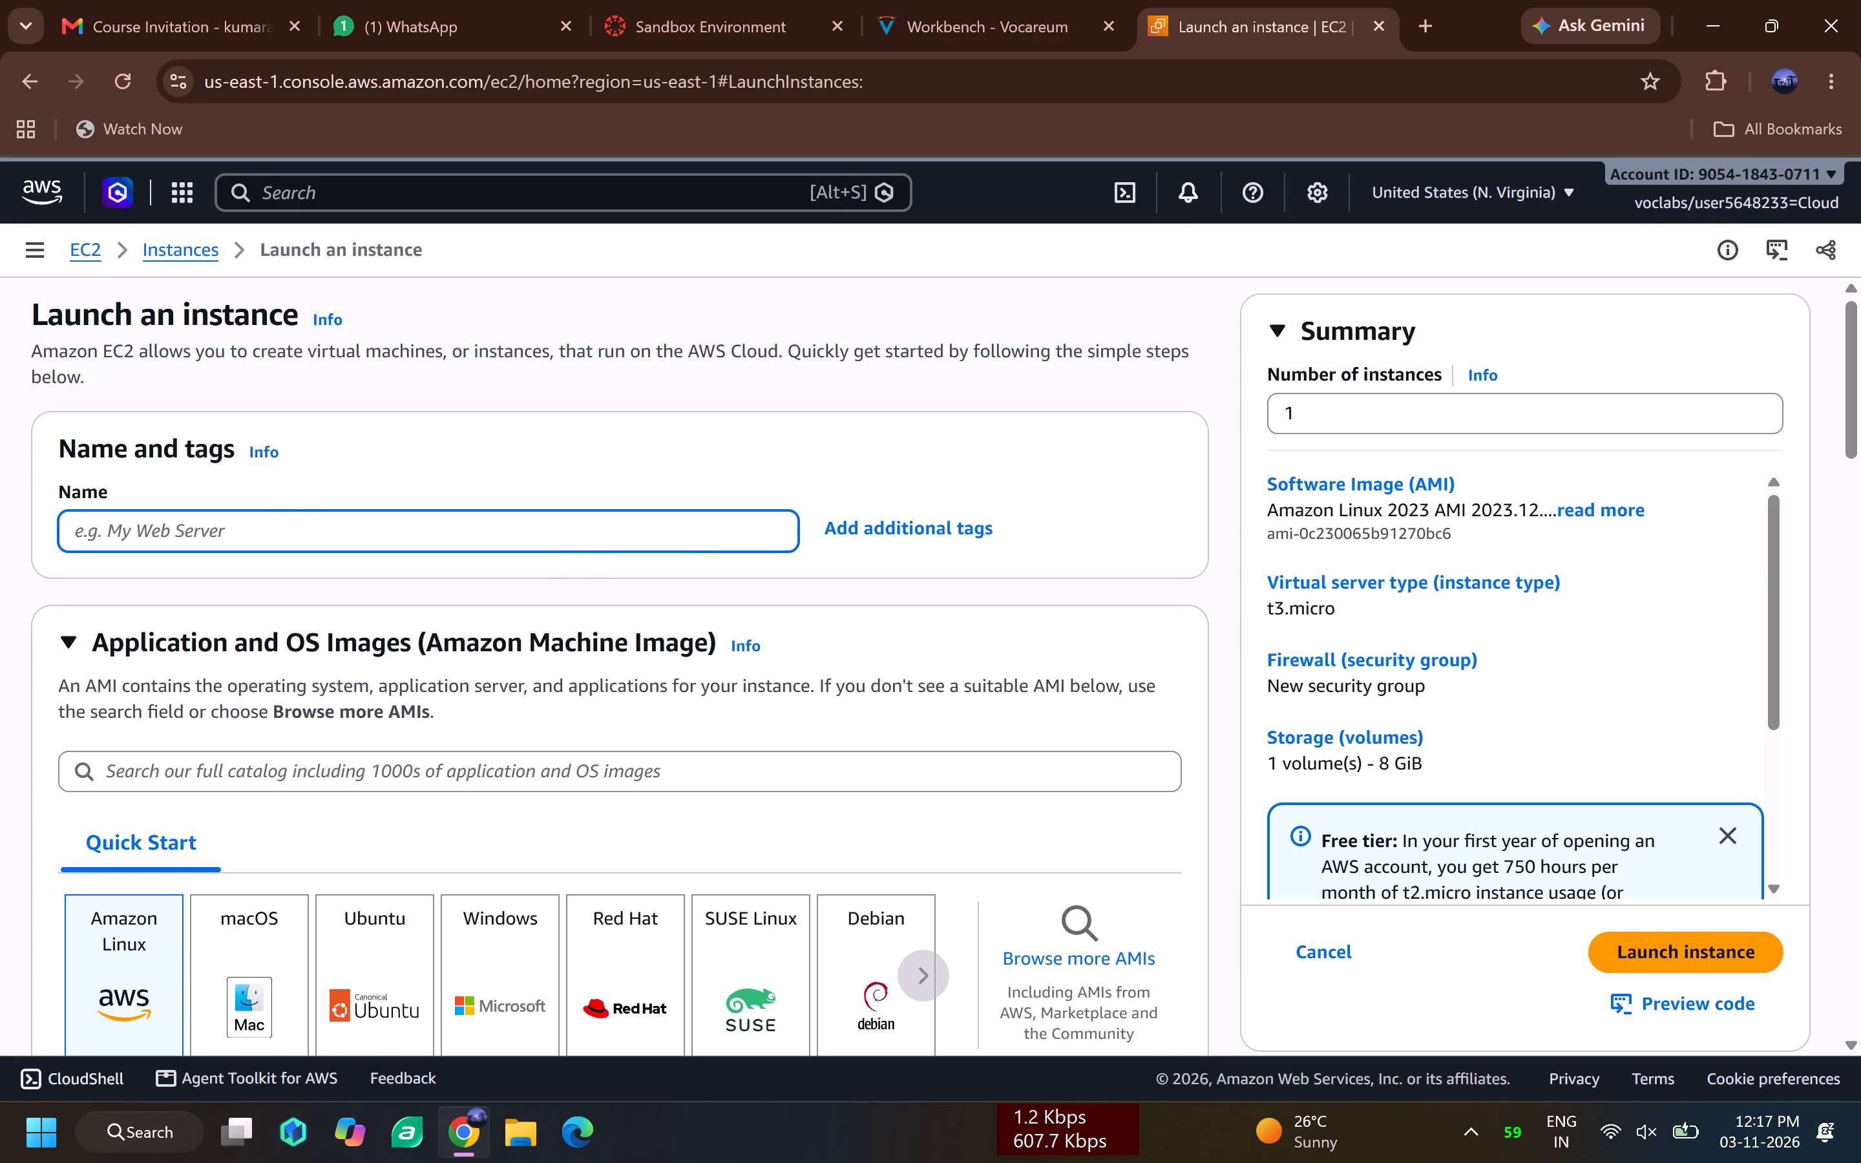
Name the new EC2 instance Ayush1, with no space before the number.
click(262, 536)
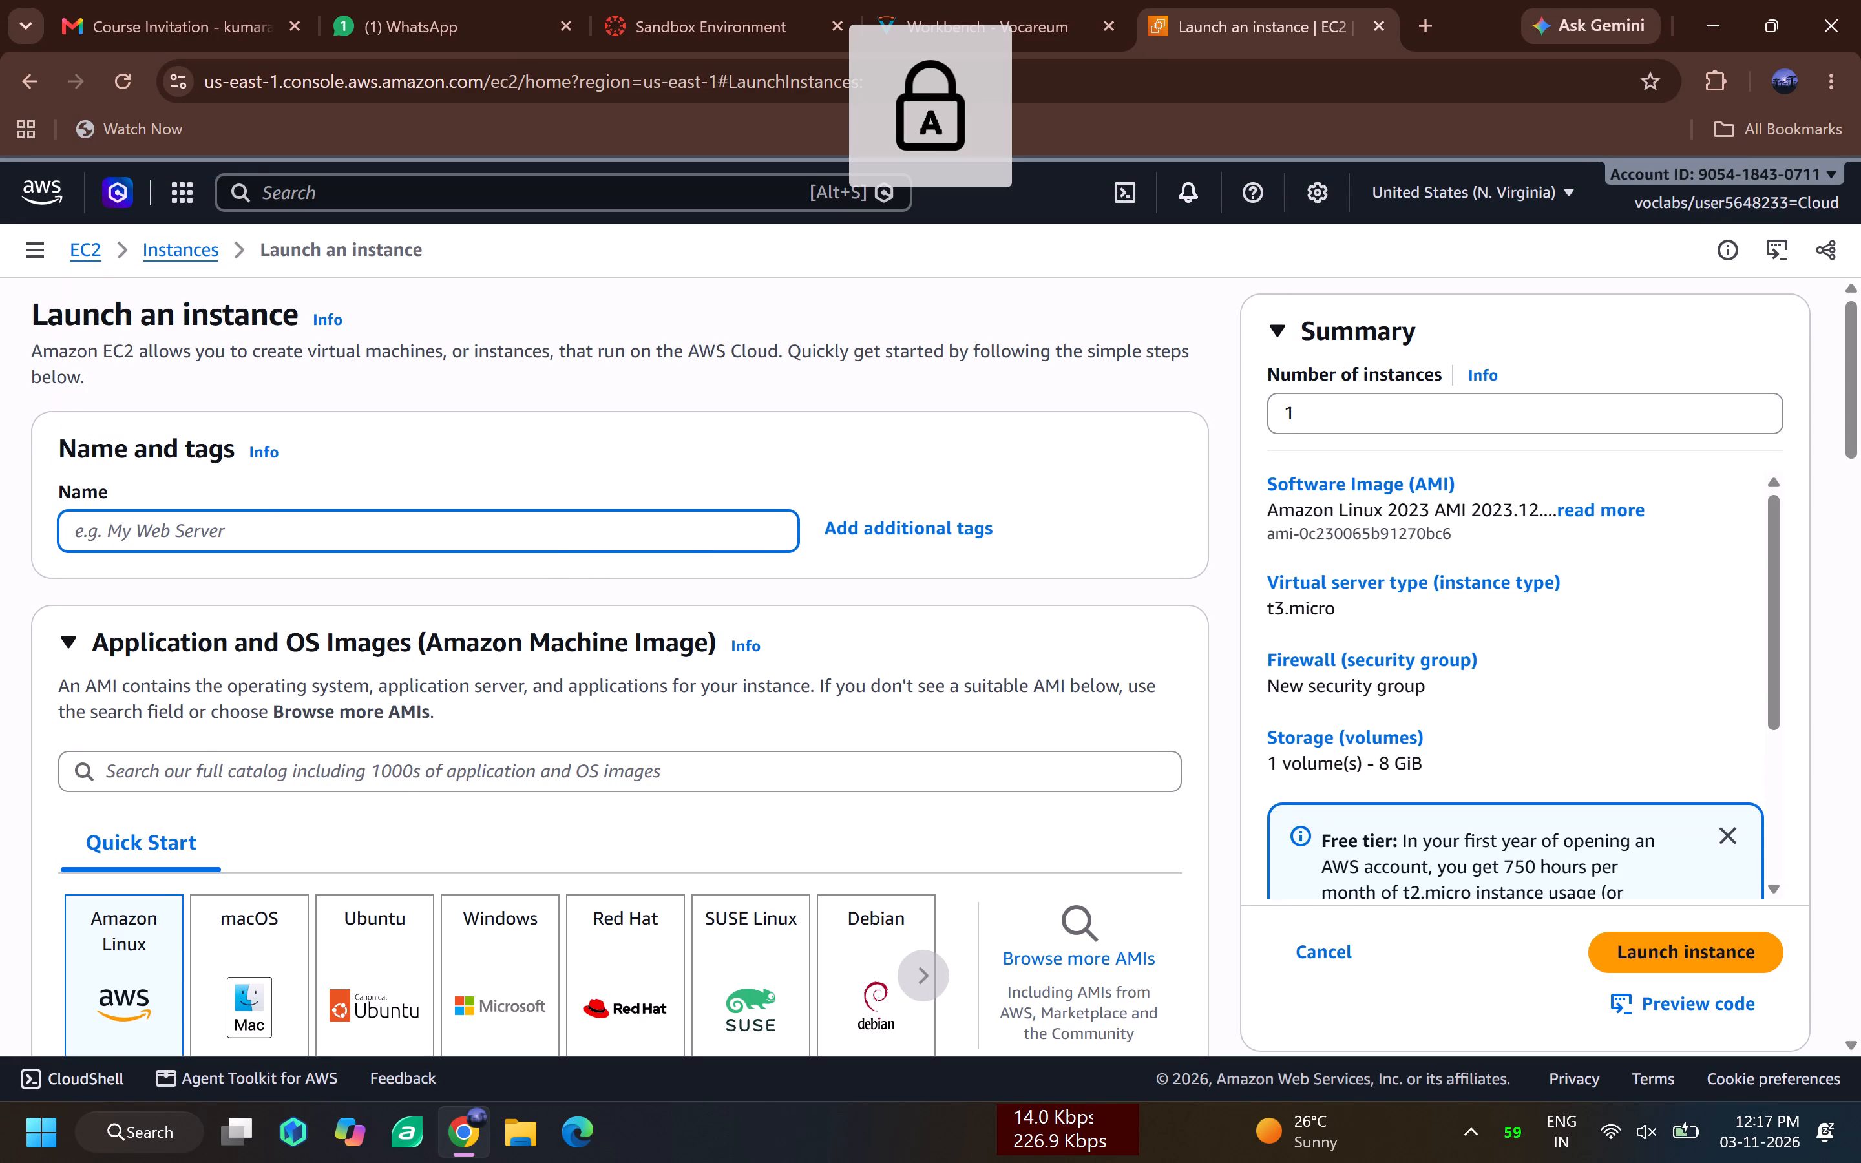
text(yush)
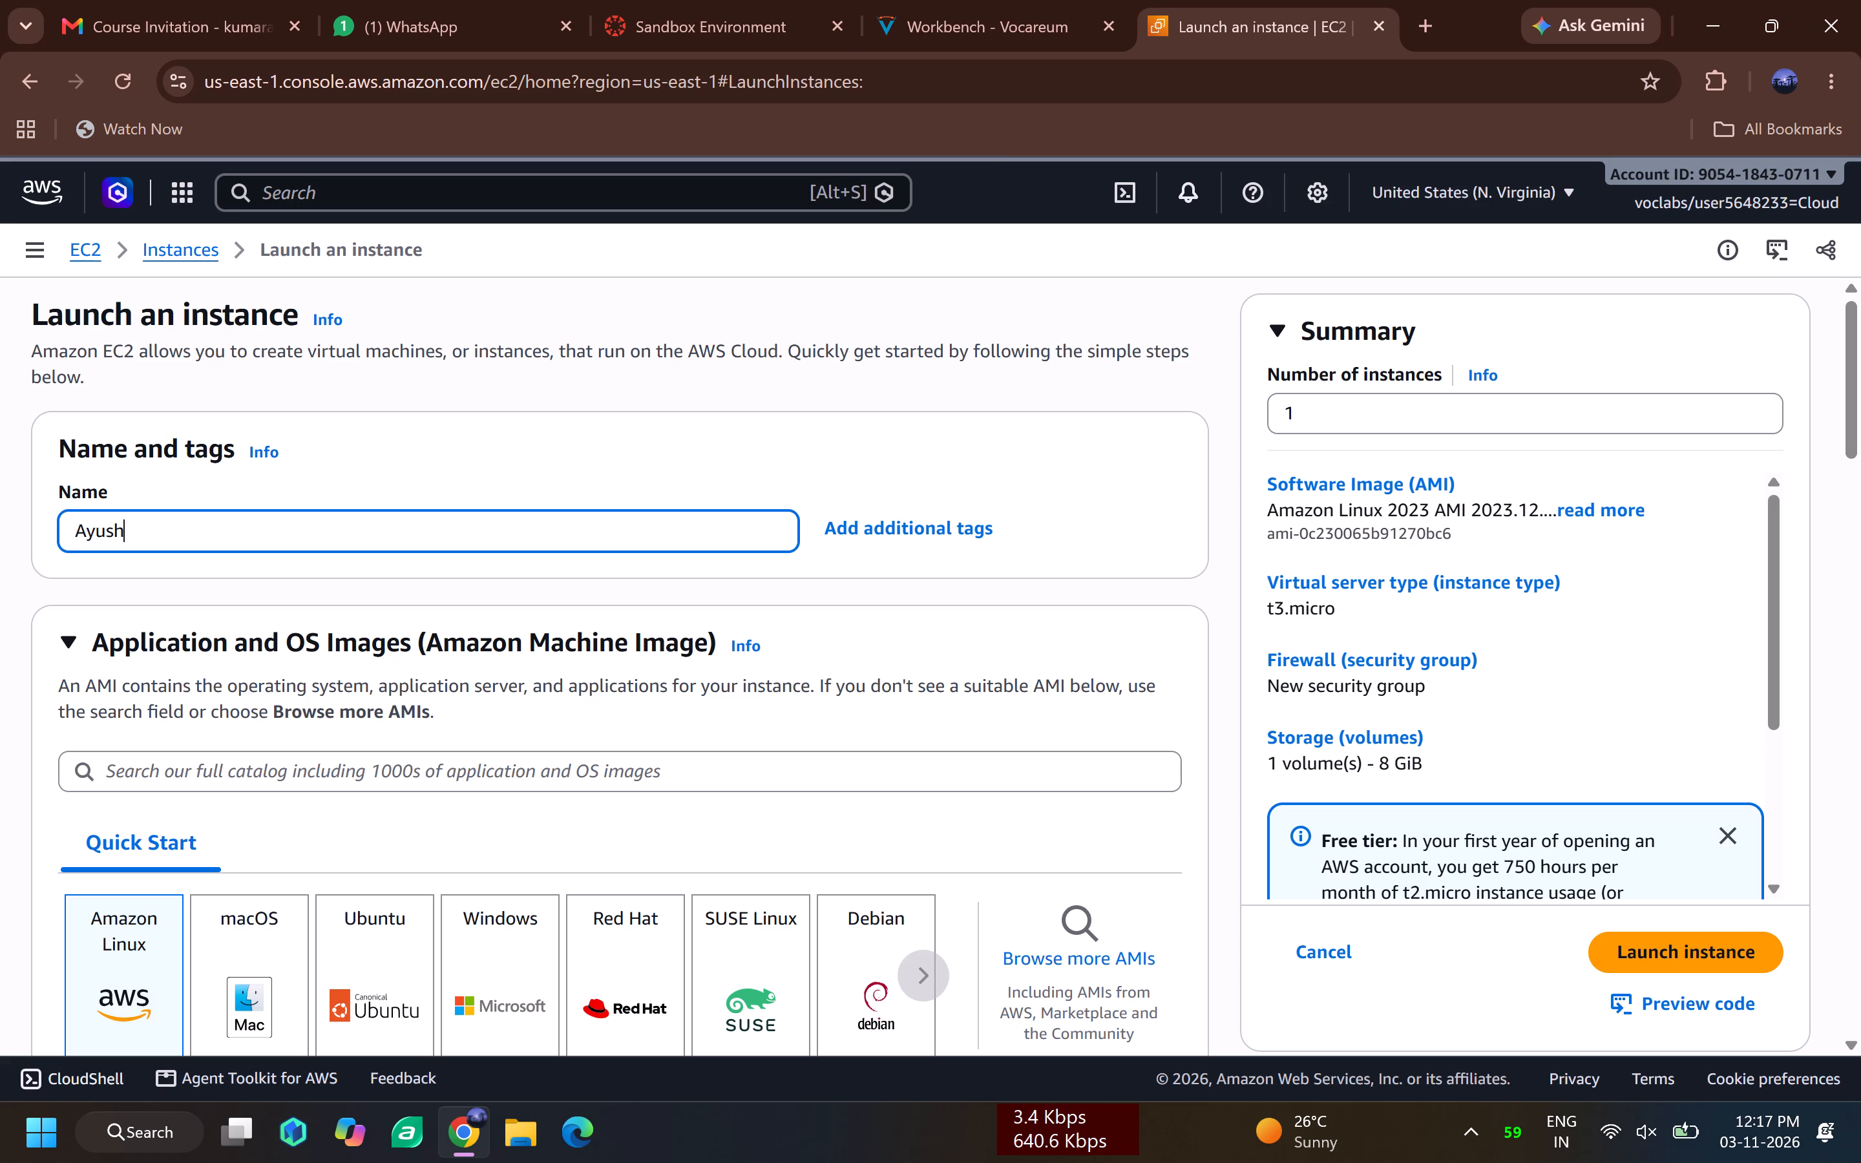
key(space)
text(1)
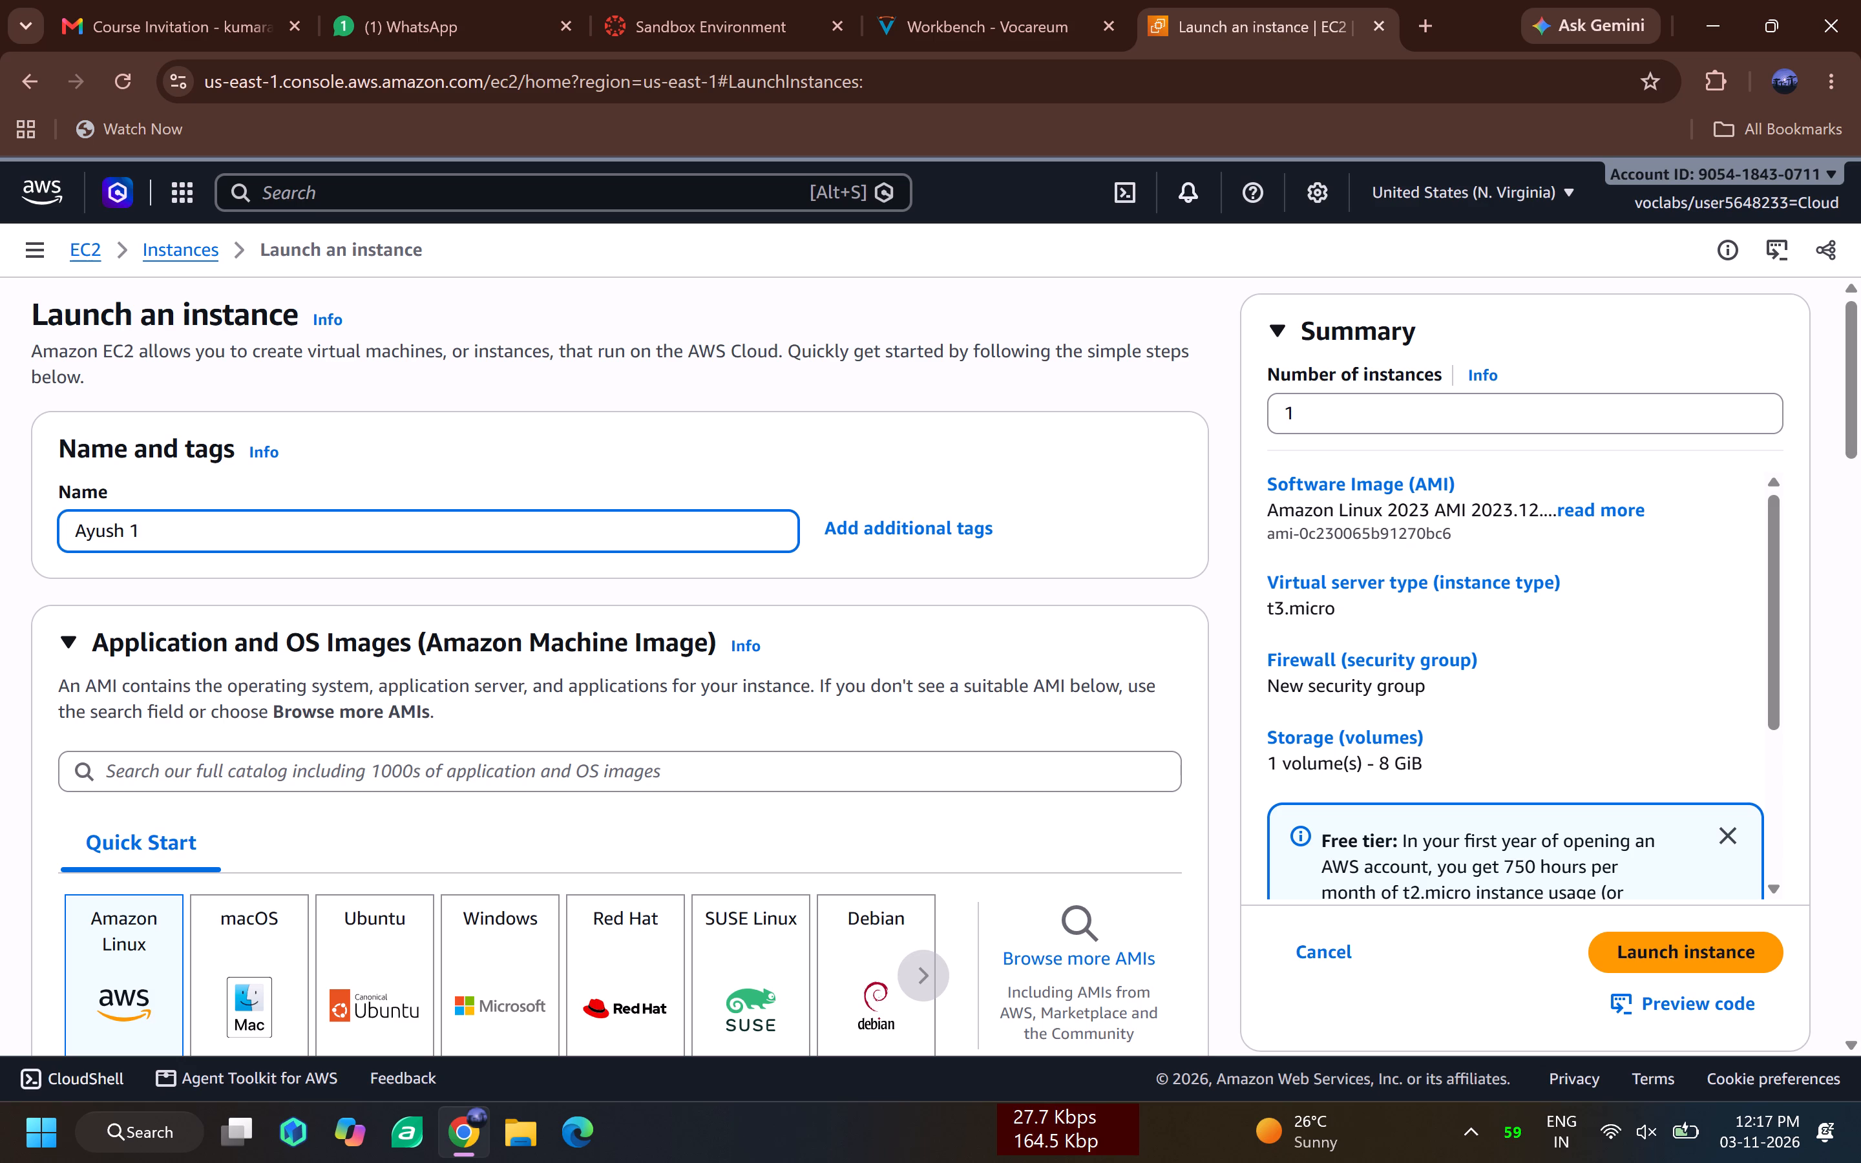
key(BackSpace)
key(BackSpace)
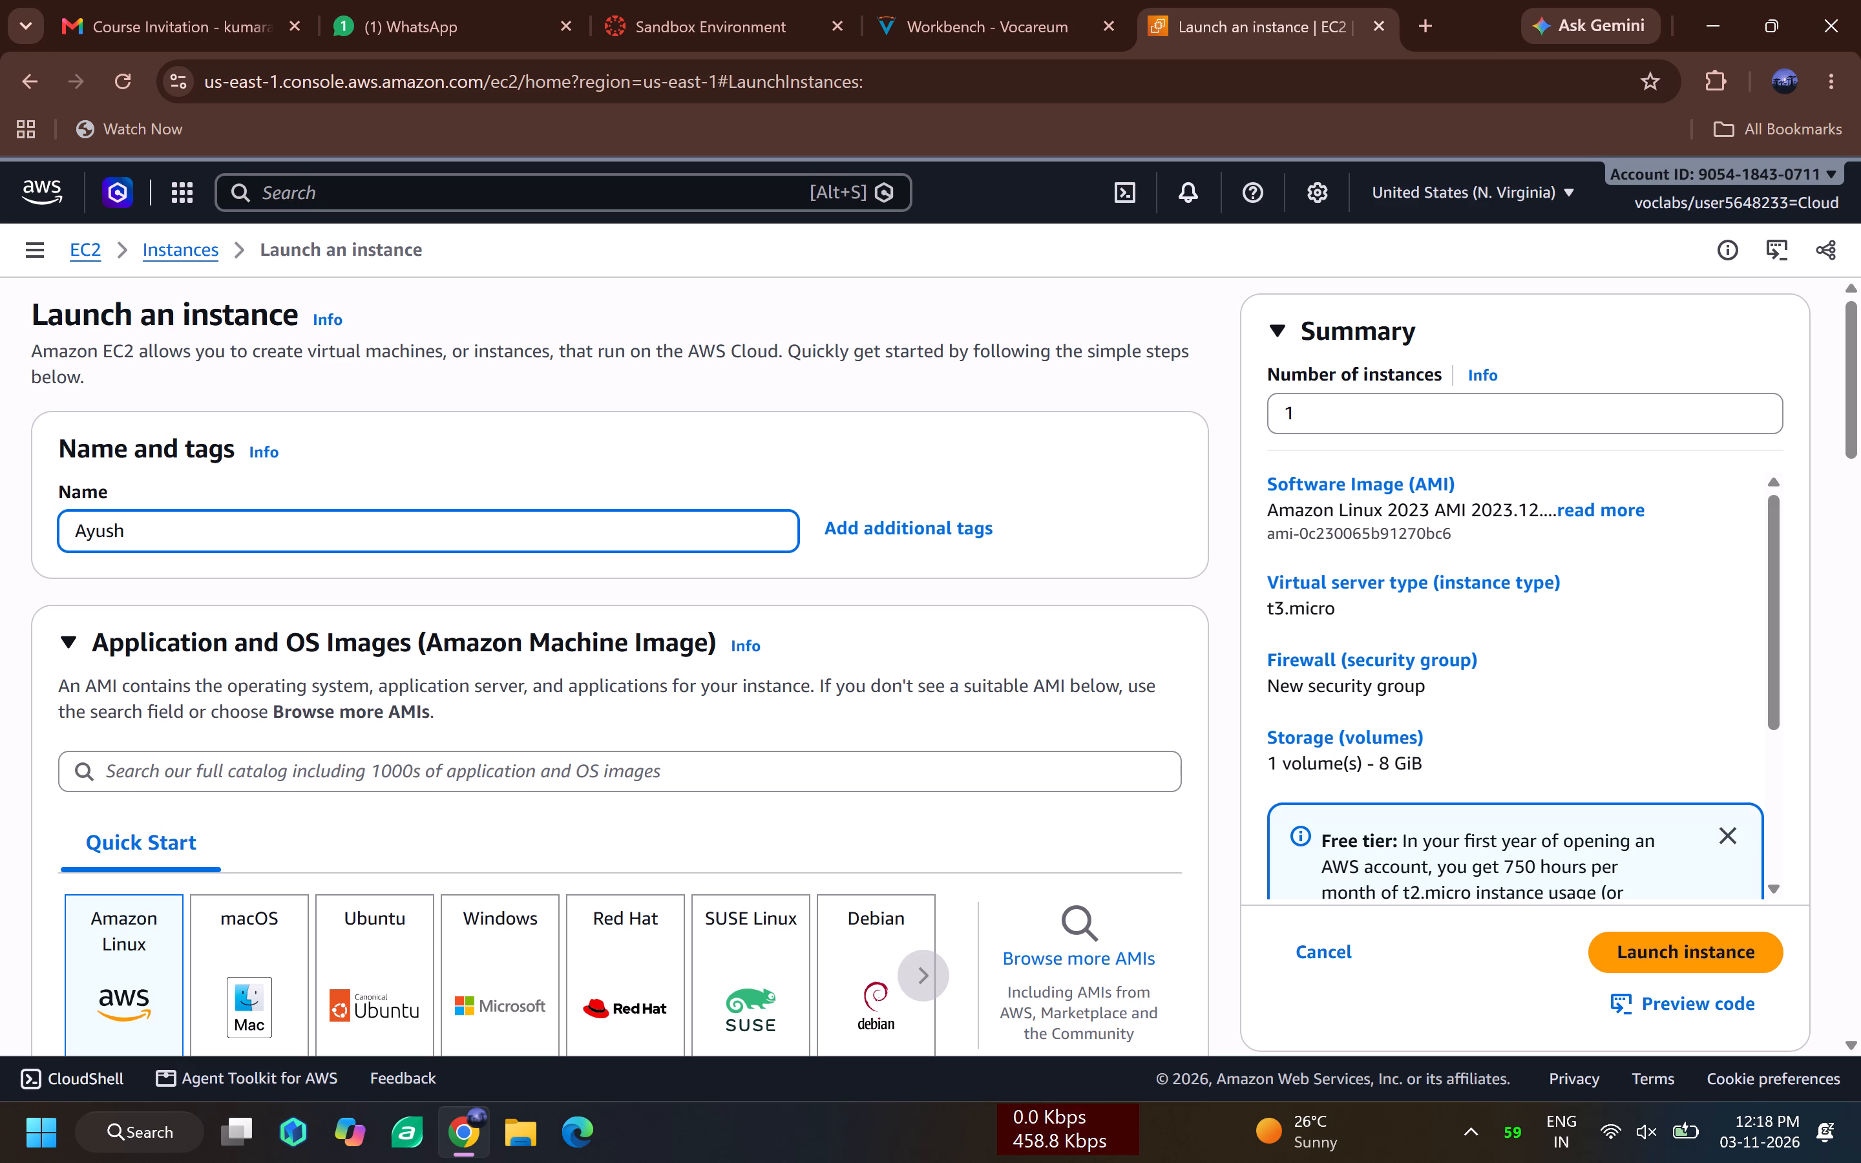
key(1)
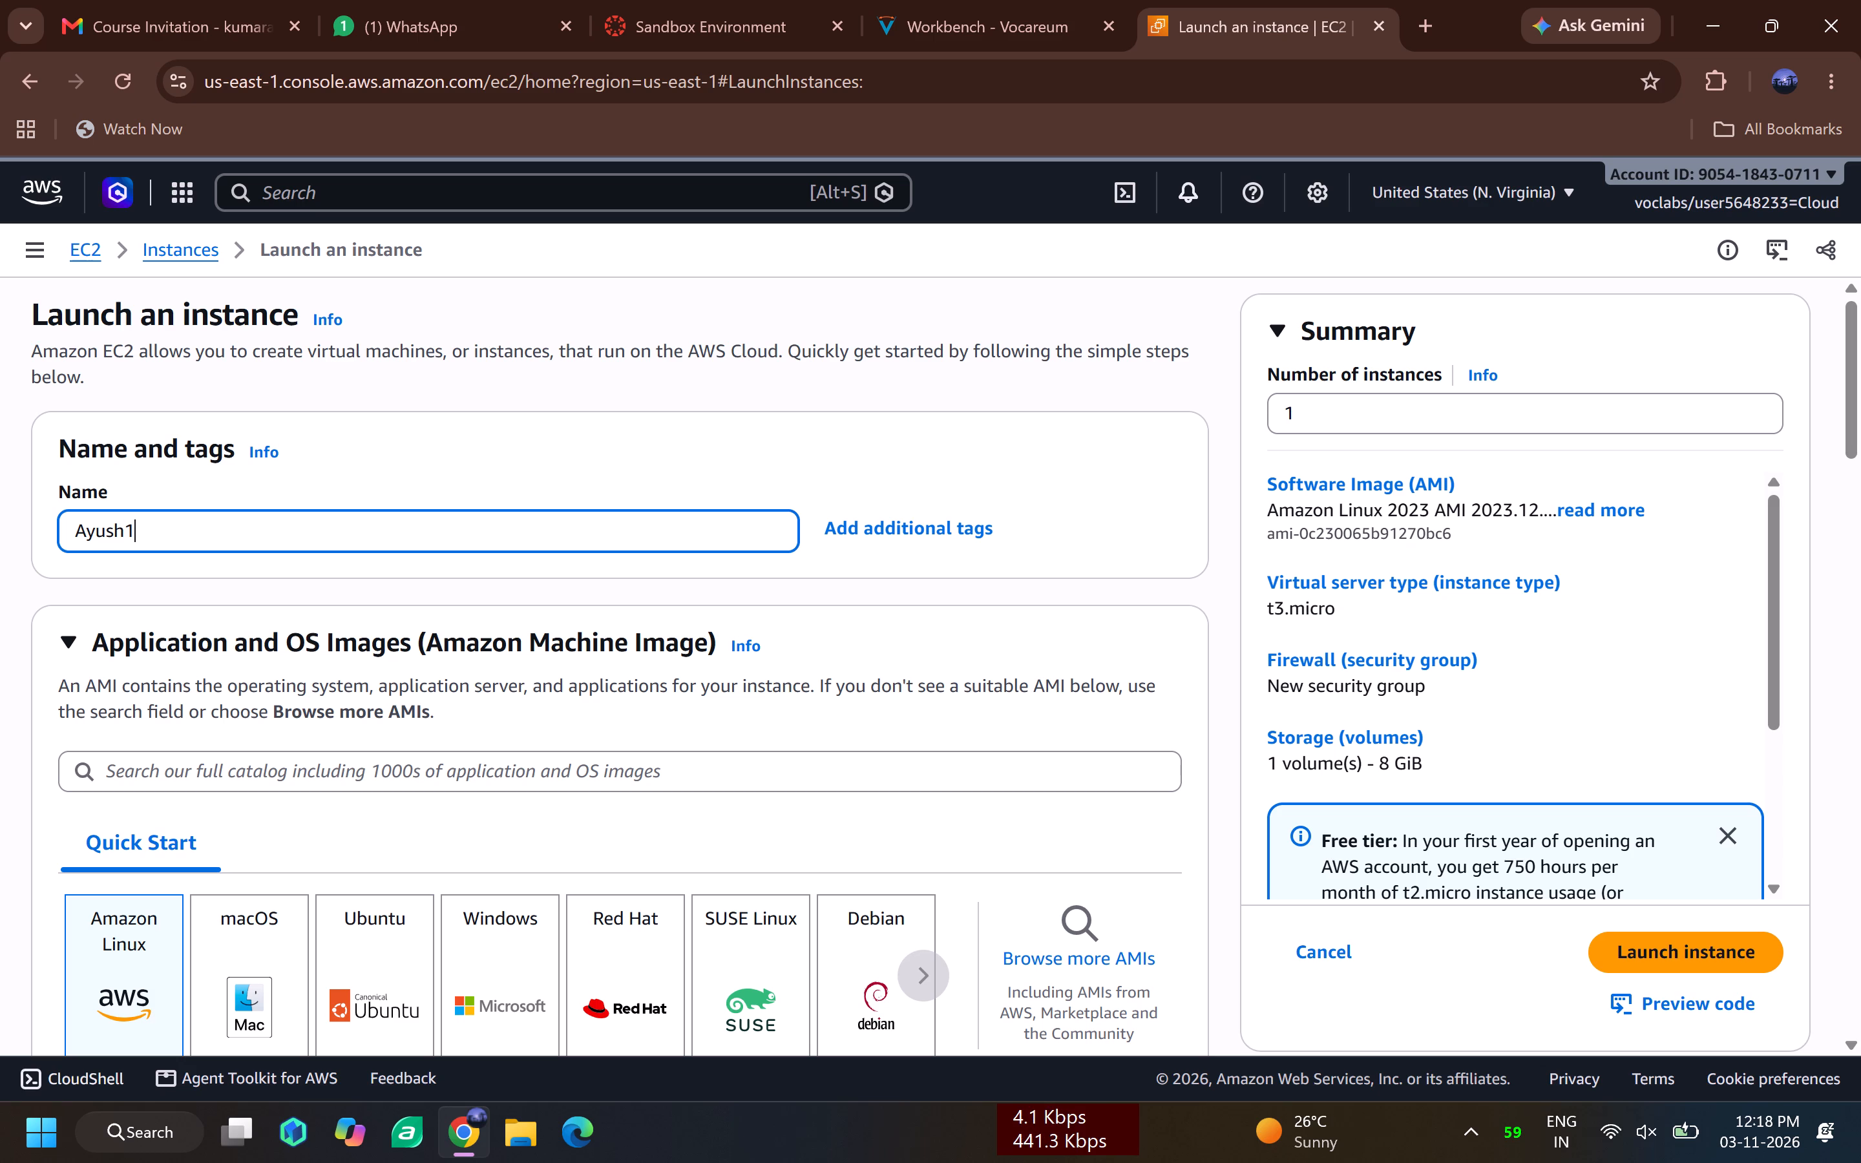
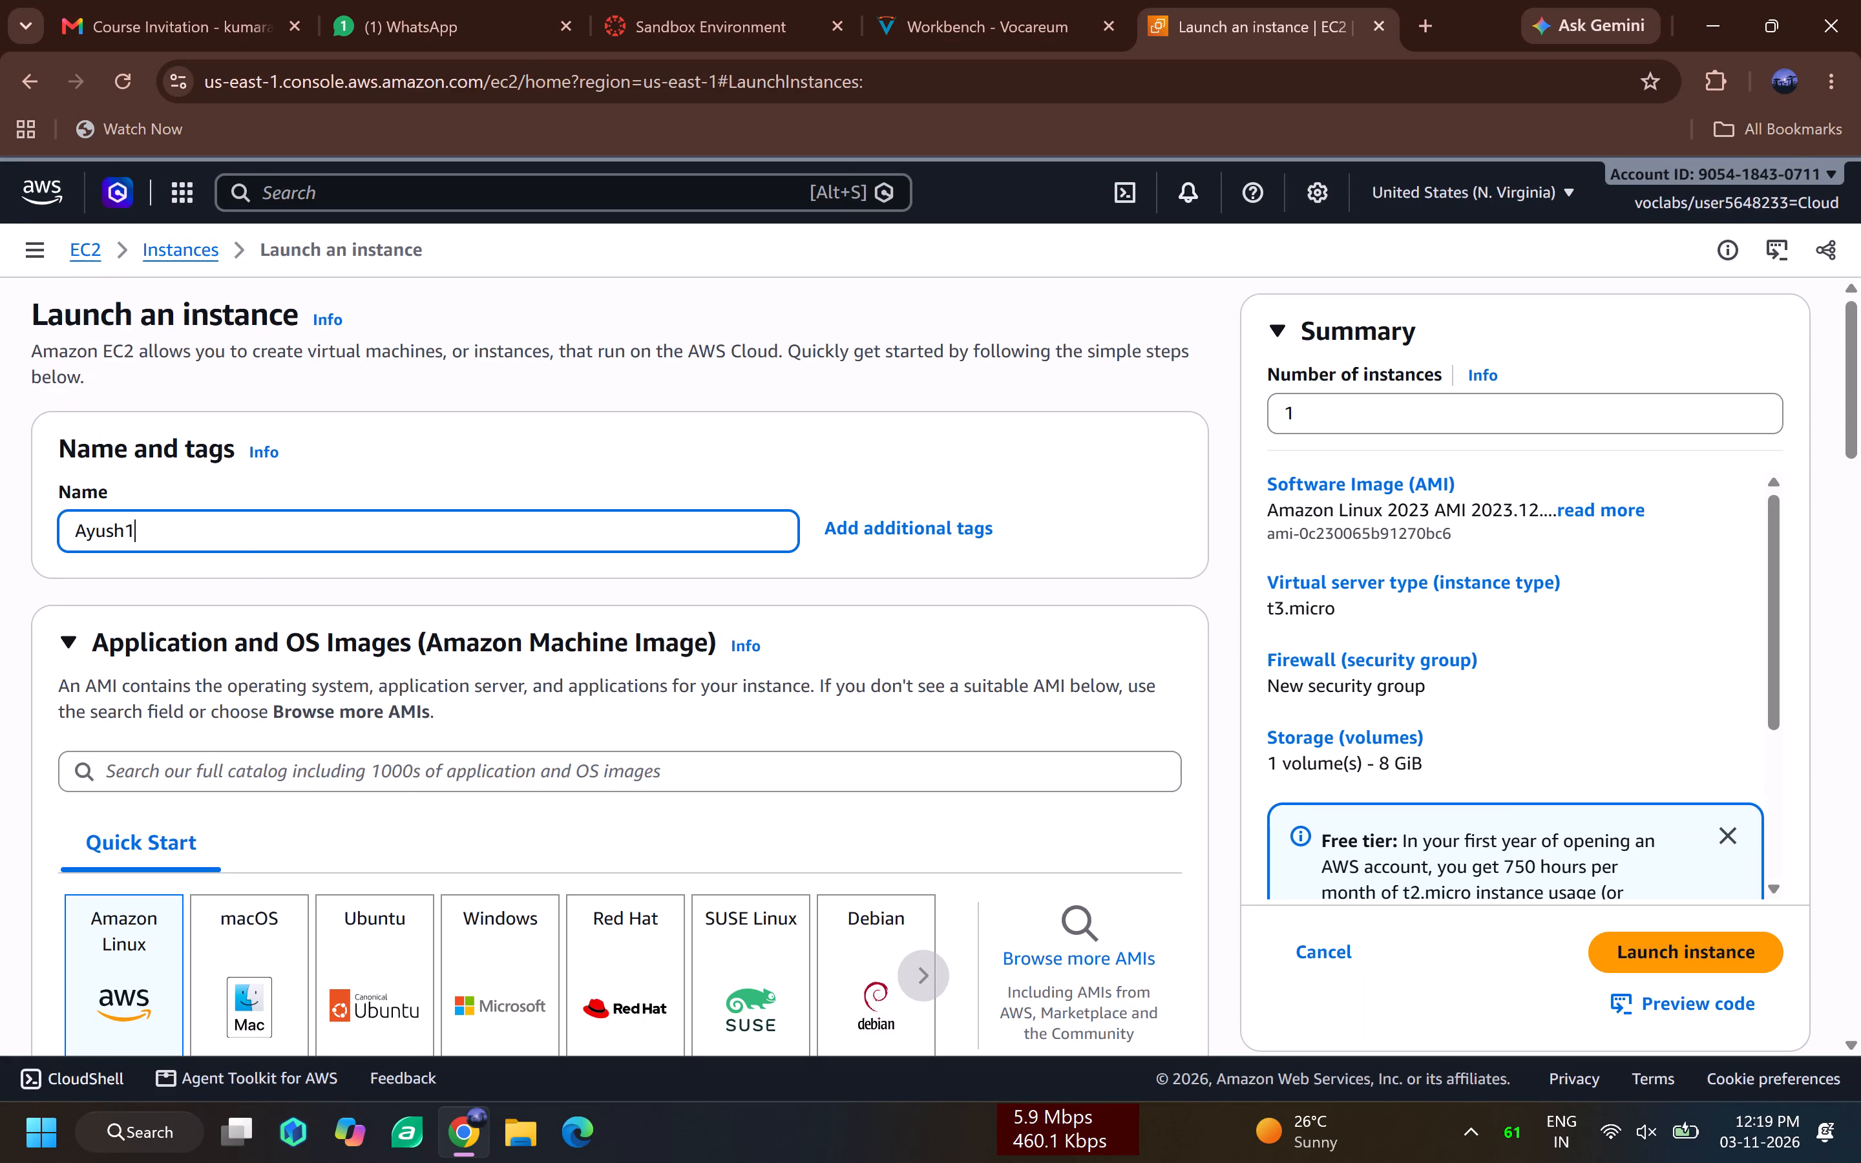
Review the Application and OS Images section of the new instance's launch settings.
scroll(540, 857, down, 1)
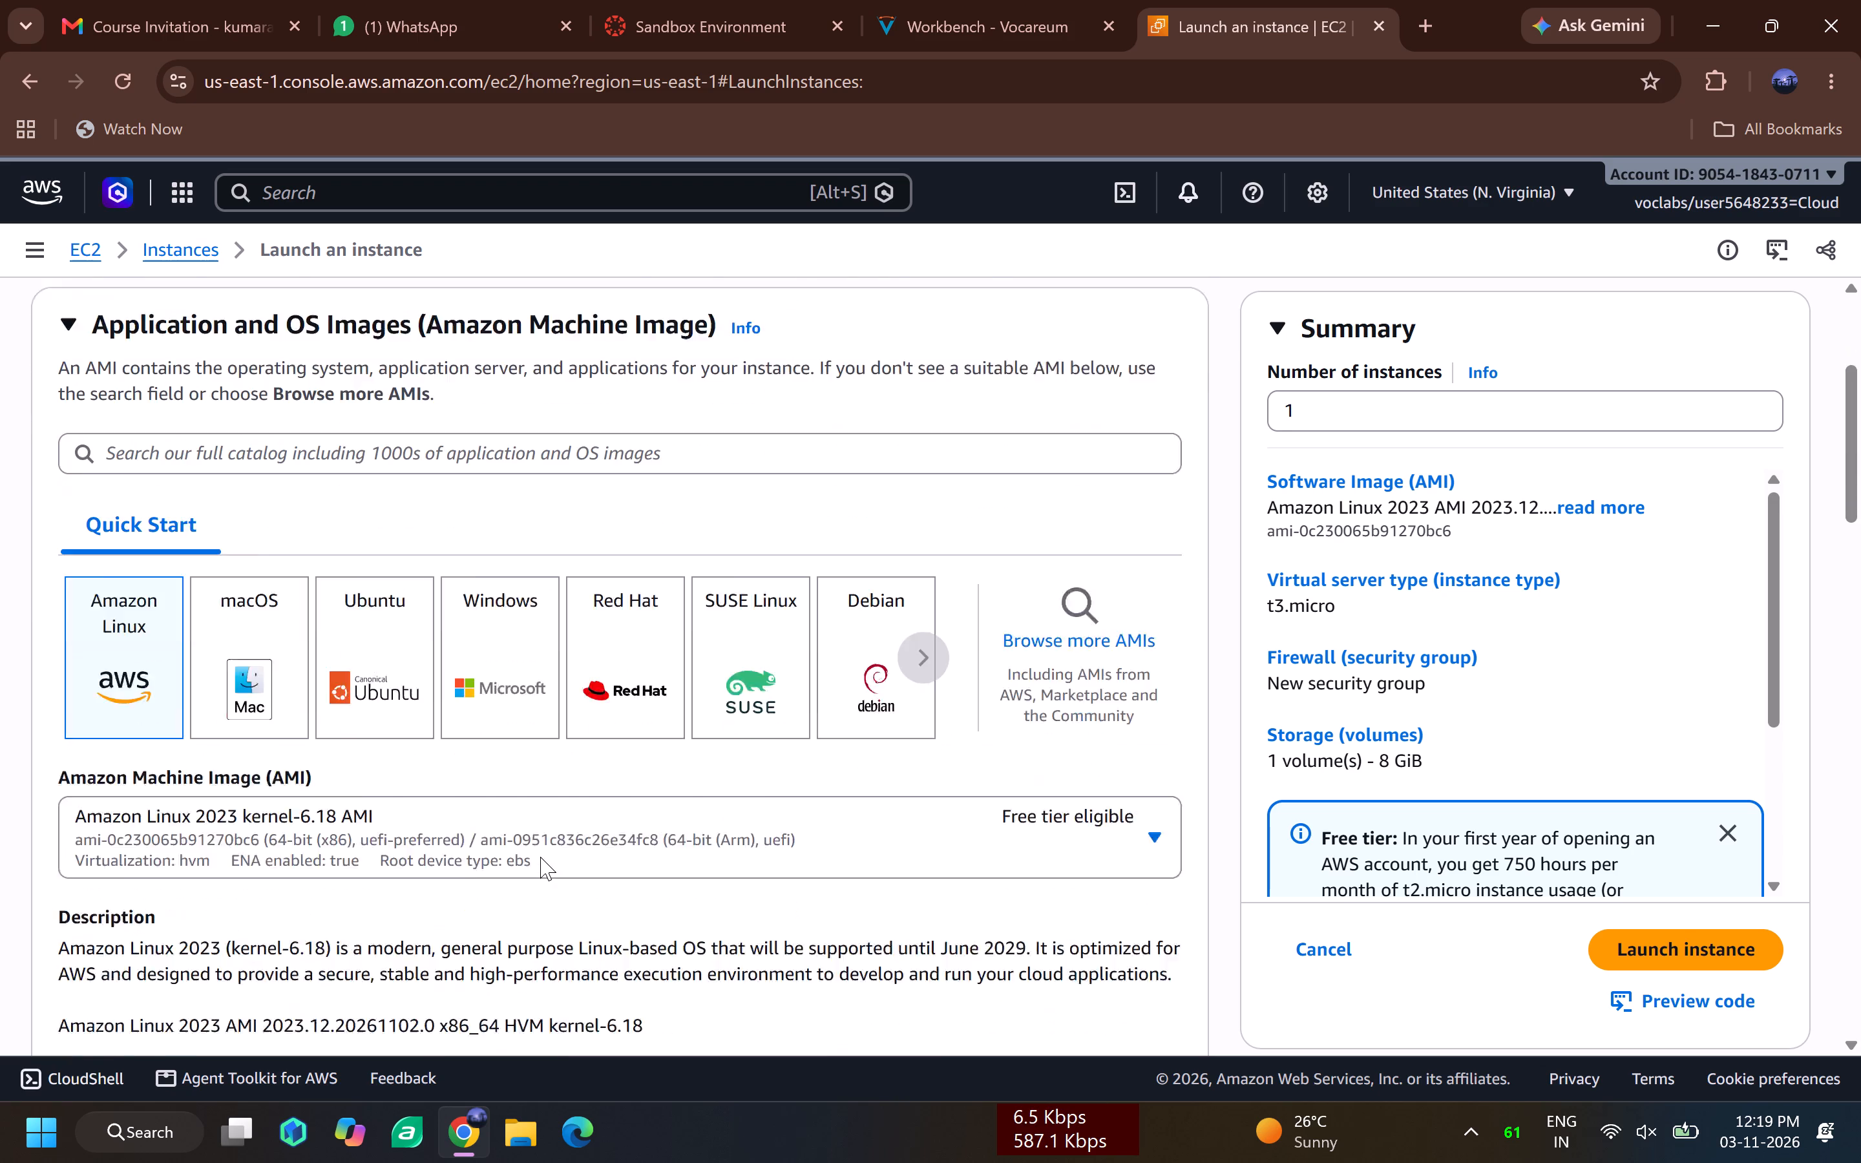
scroll(540, 857, down, 2)
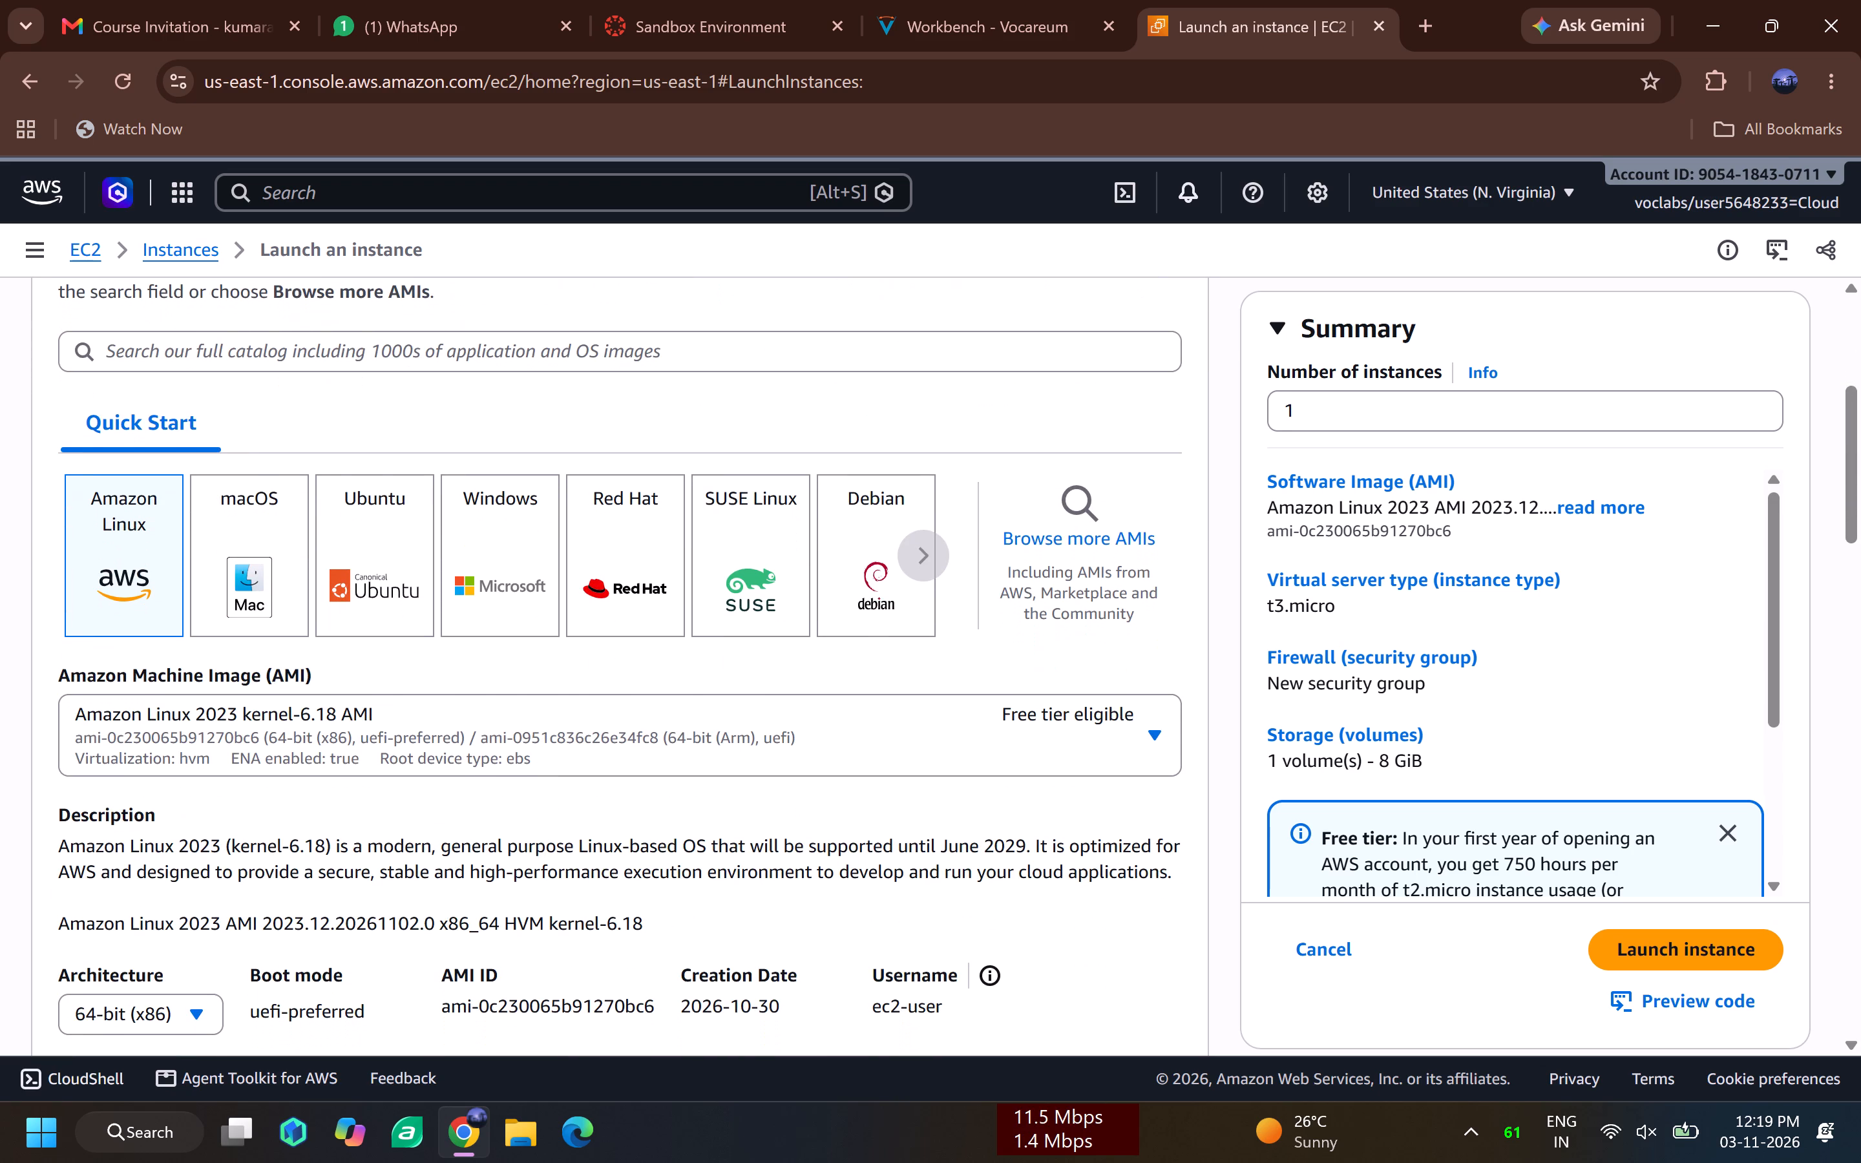
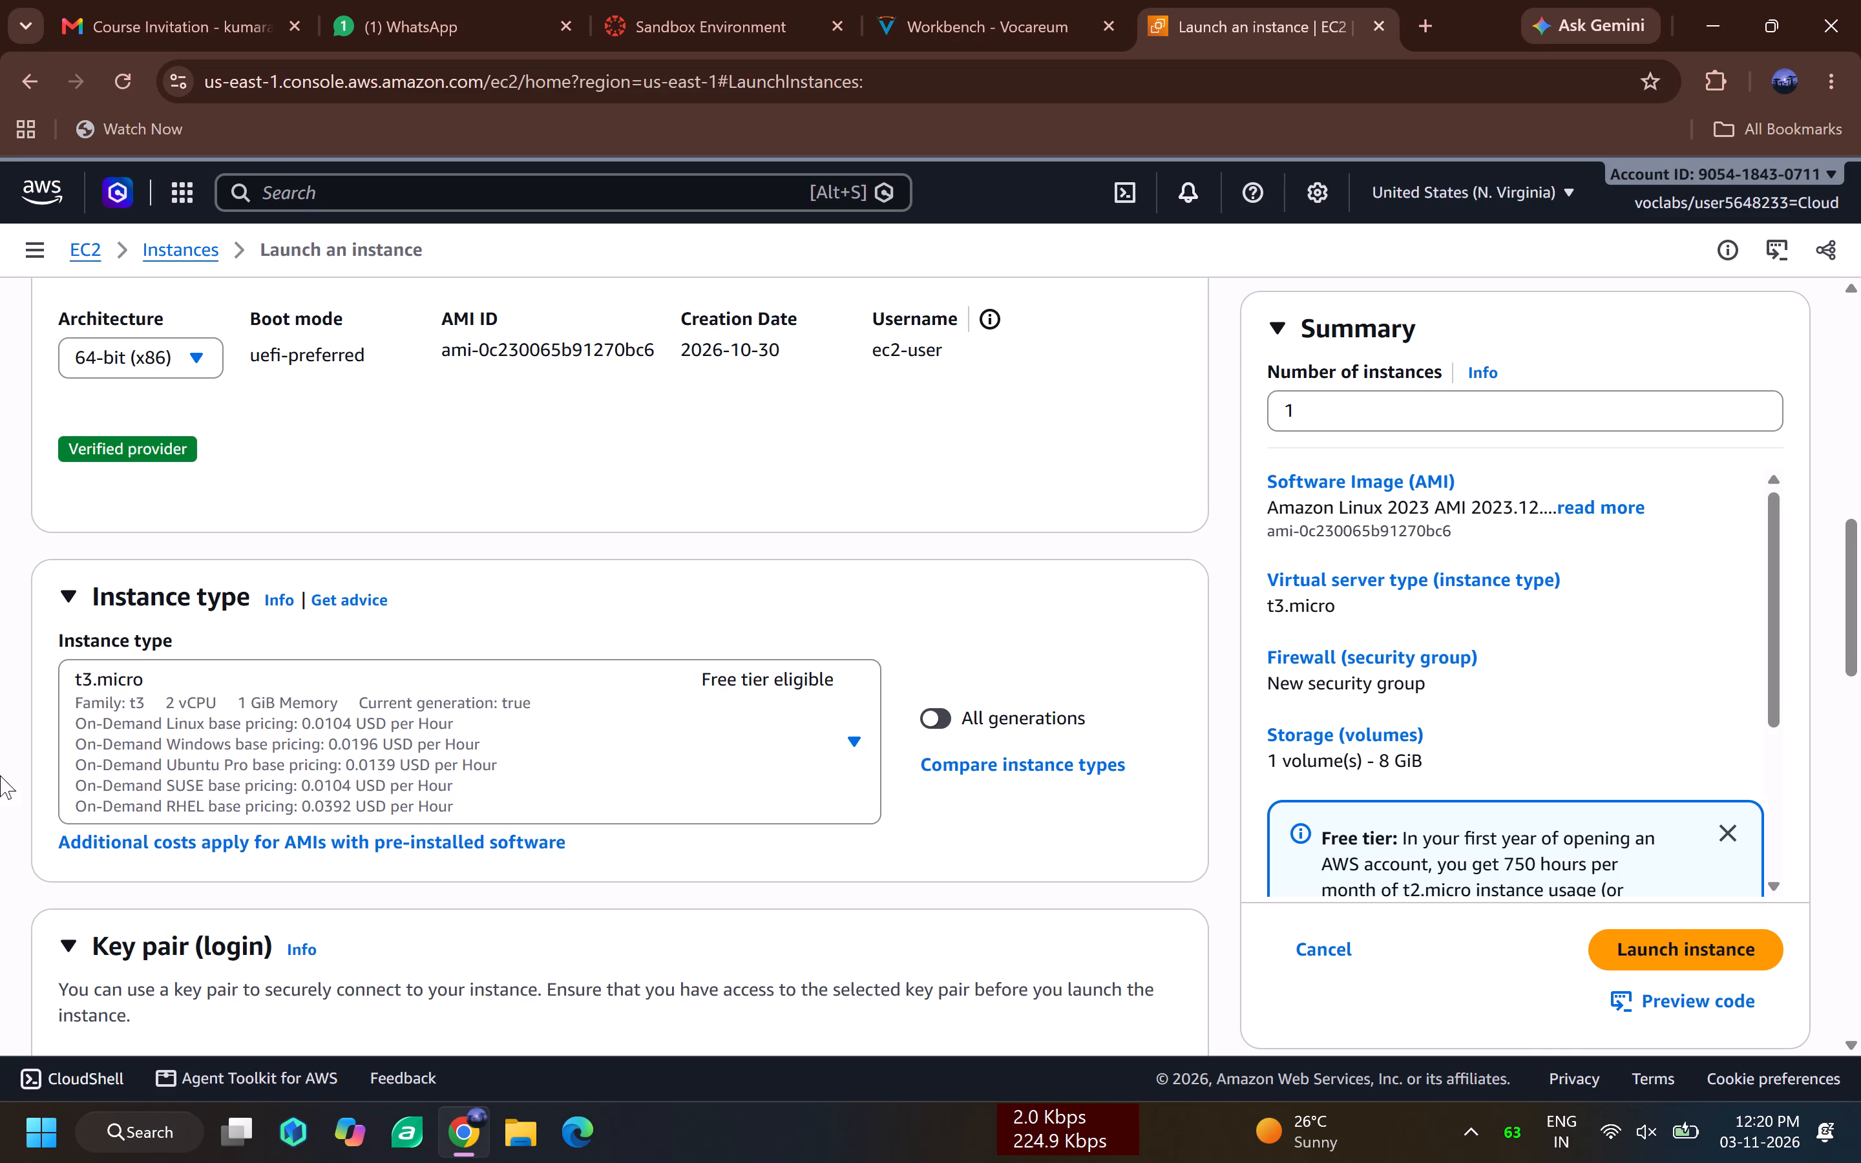
Open the help information for the Instance type section of the launch settings.
click(275, 606)
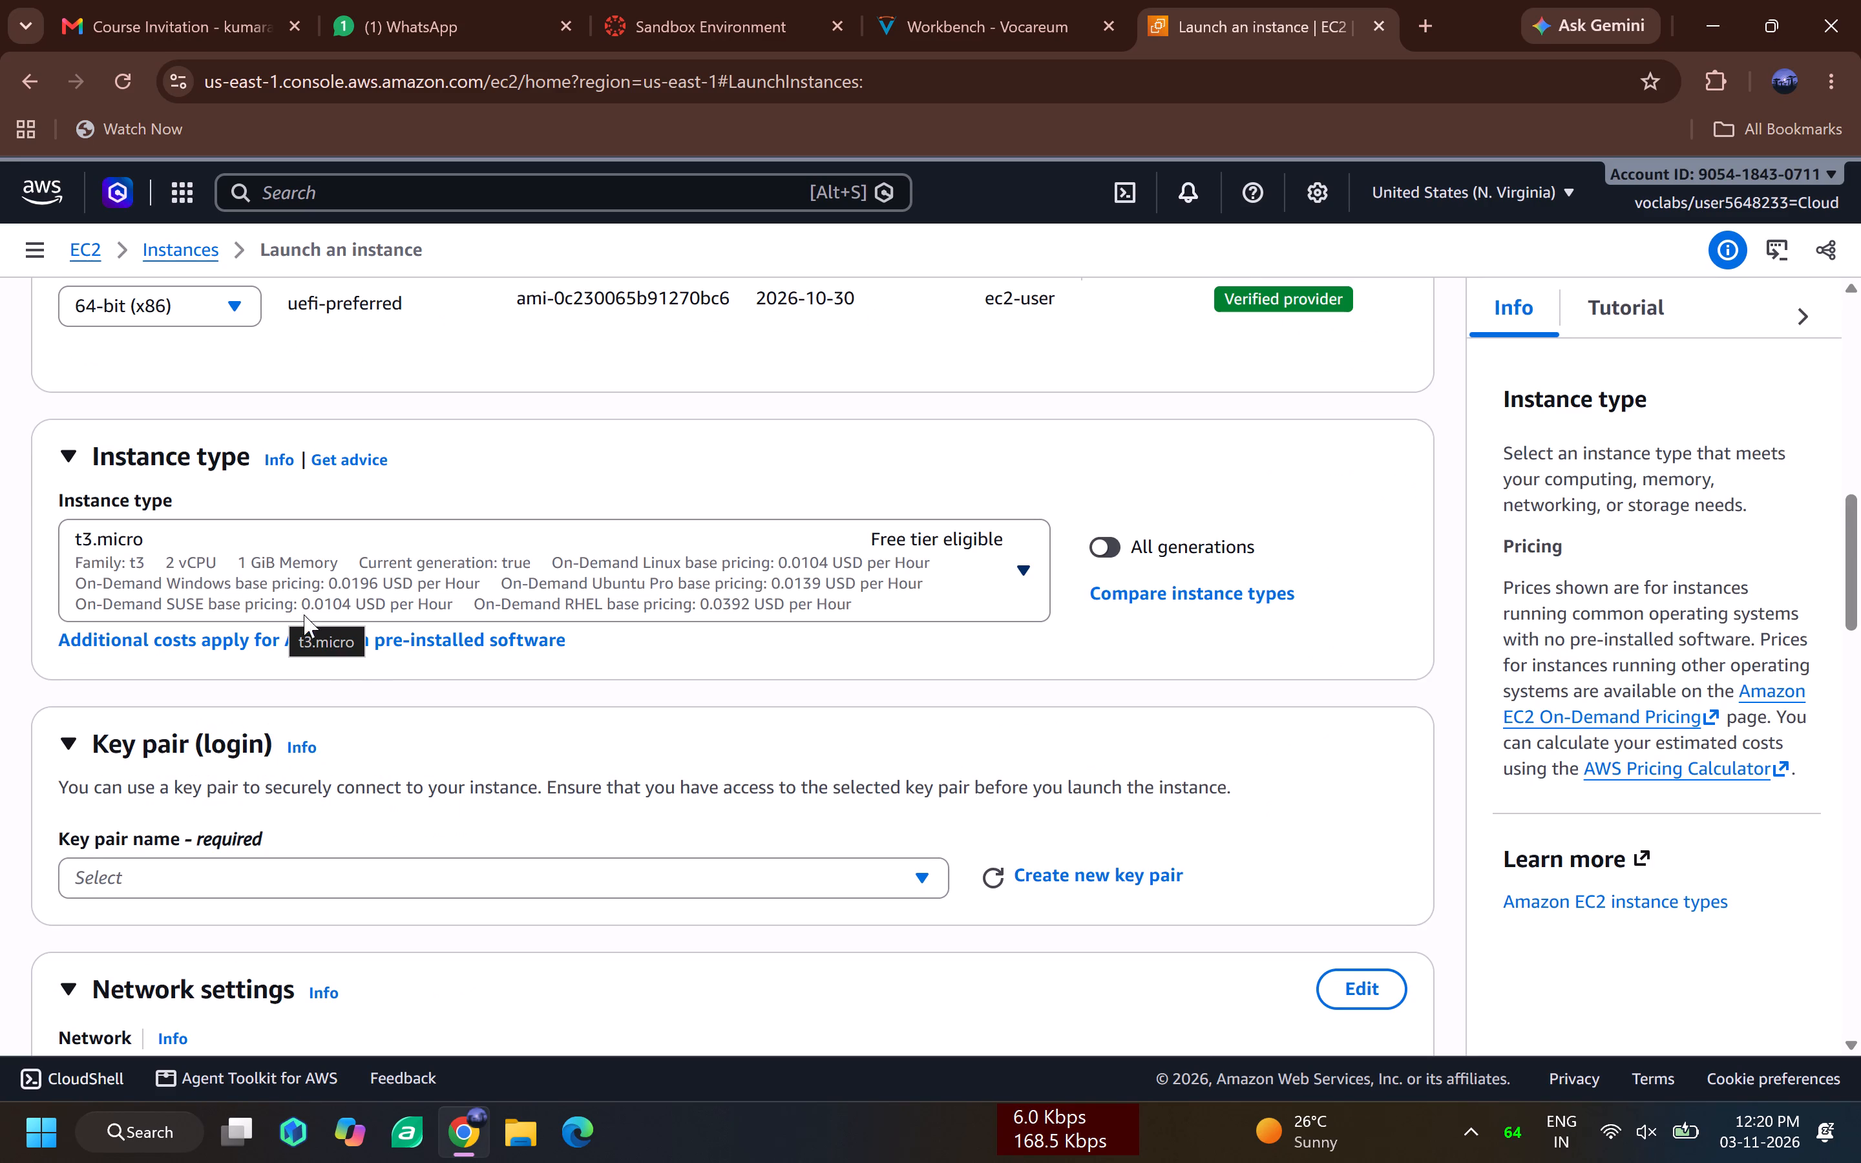
Recheck the Amazon Machine Image settings and open the advice form for instance type selection.
scroll(358, 658, up, 1)
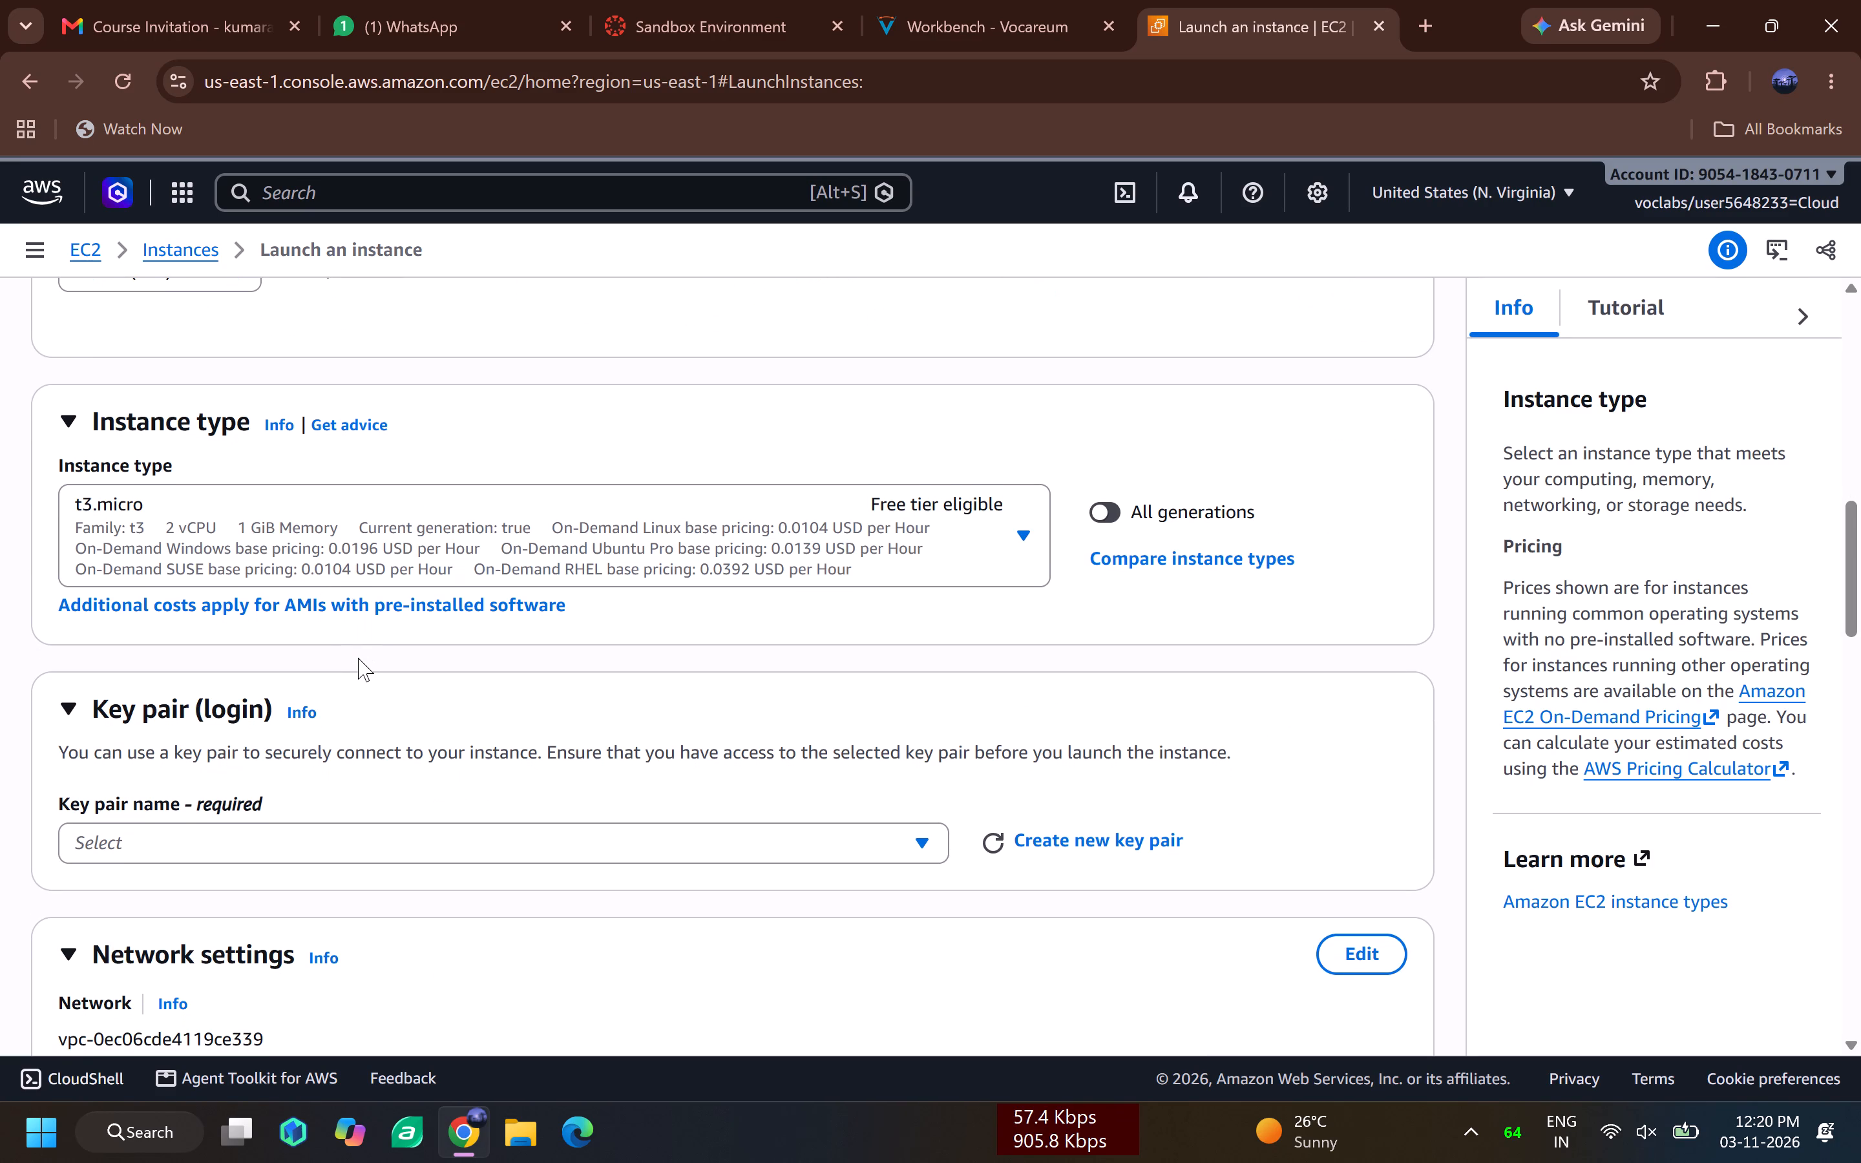
scroll(358, 658, up, 2)
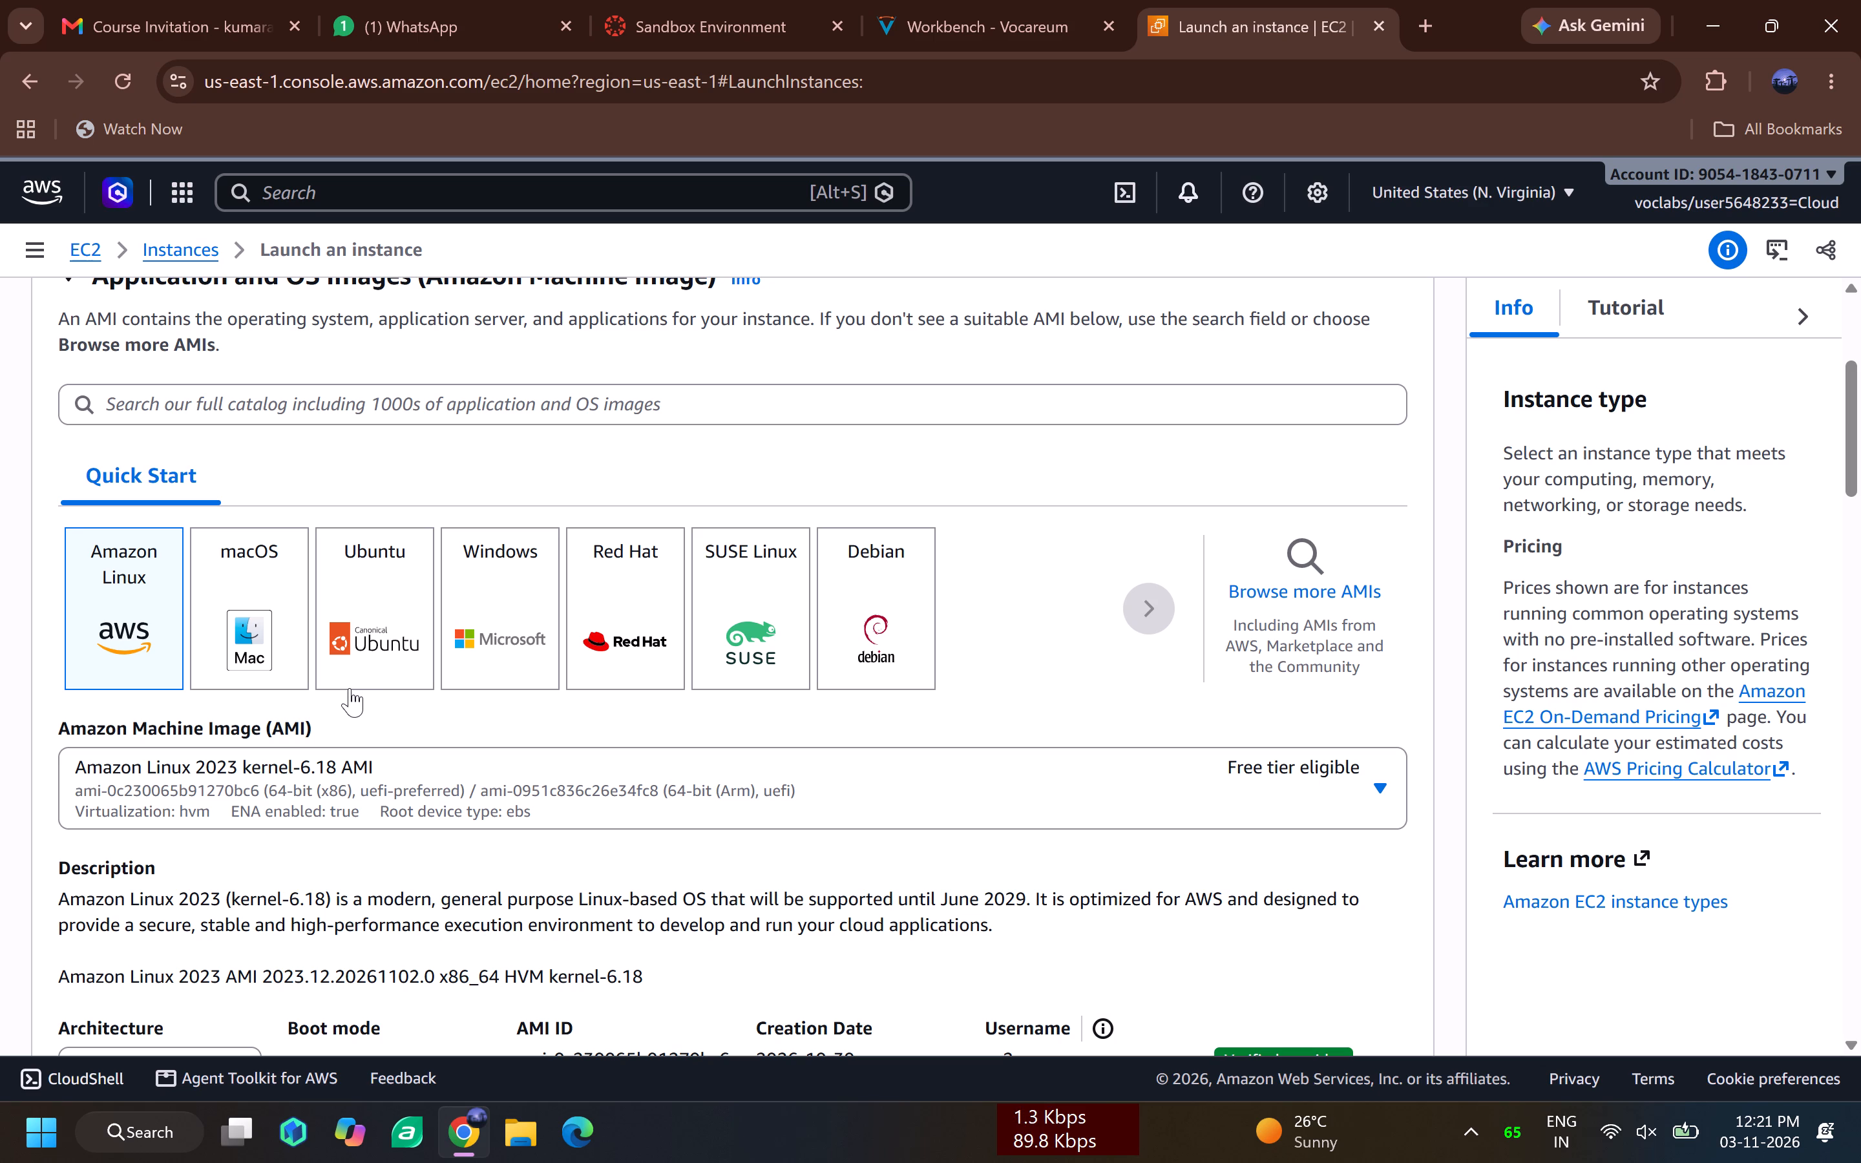
scroll(349, 688, down, 2)
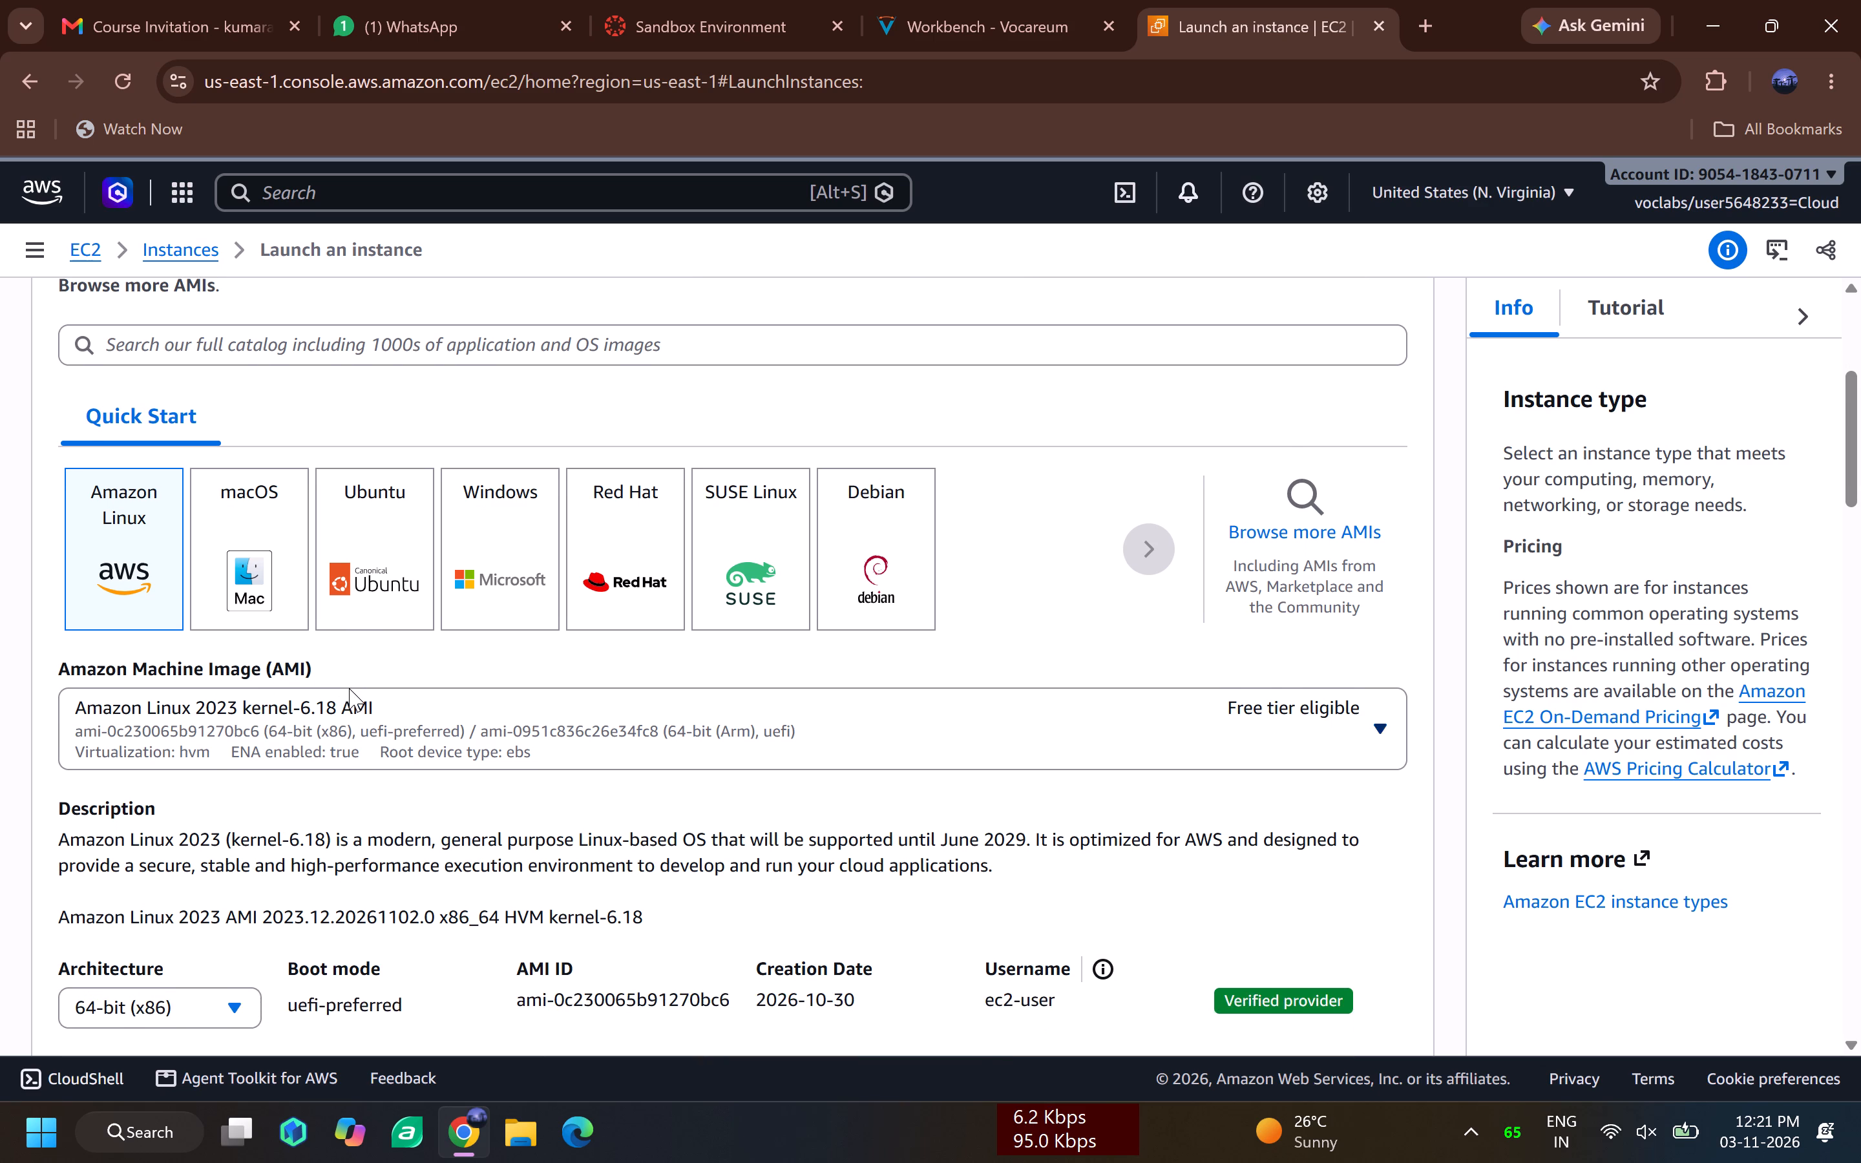
scroll(349, 688, down, 3)
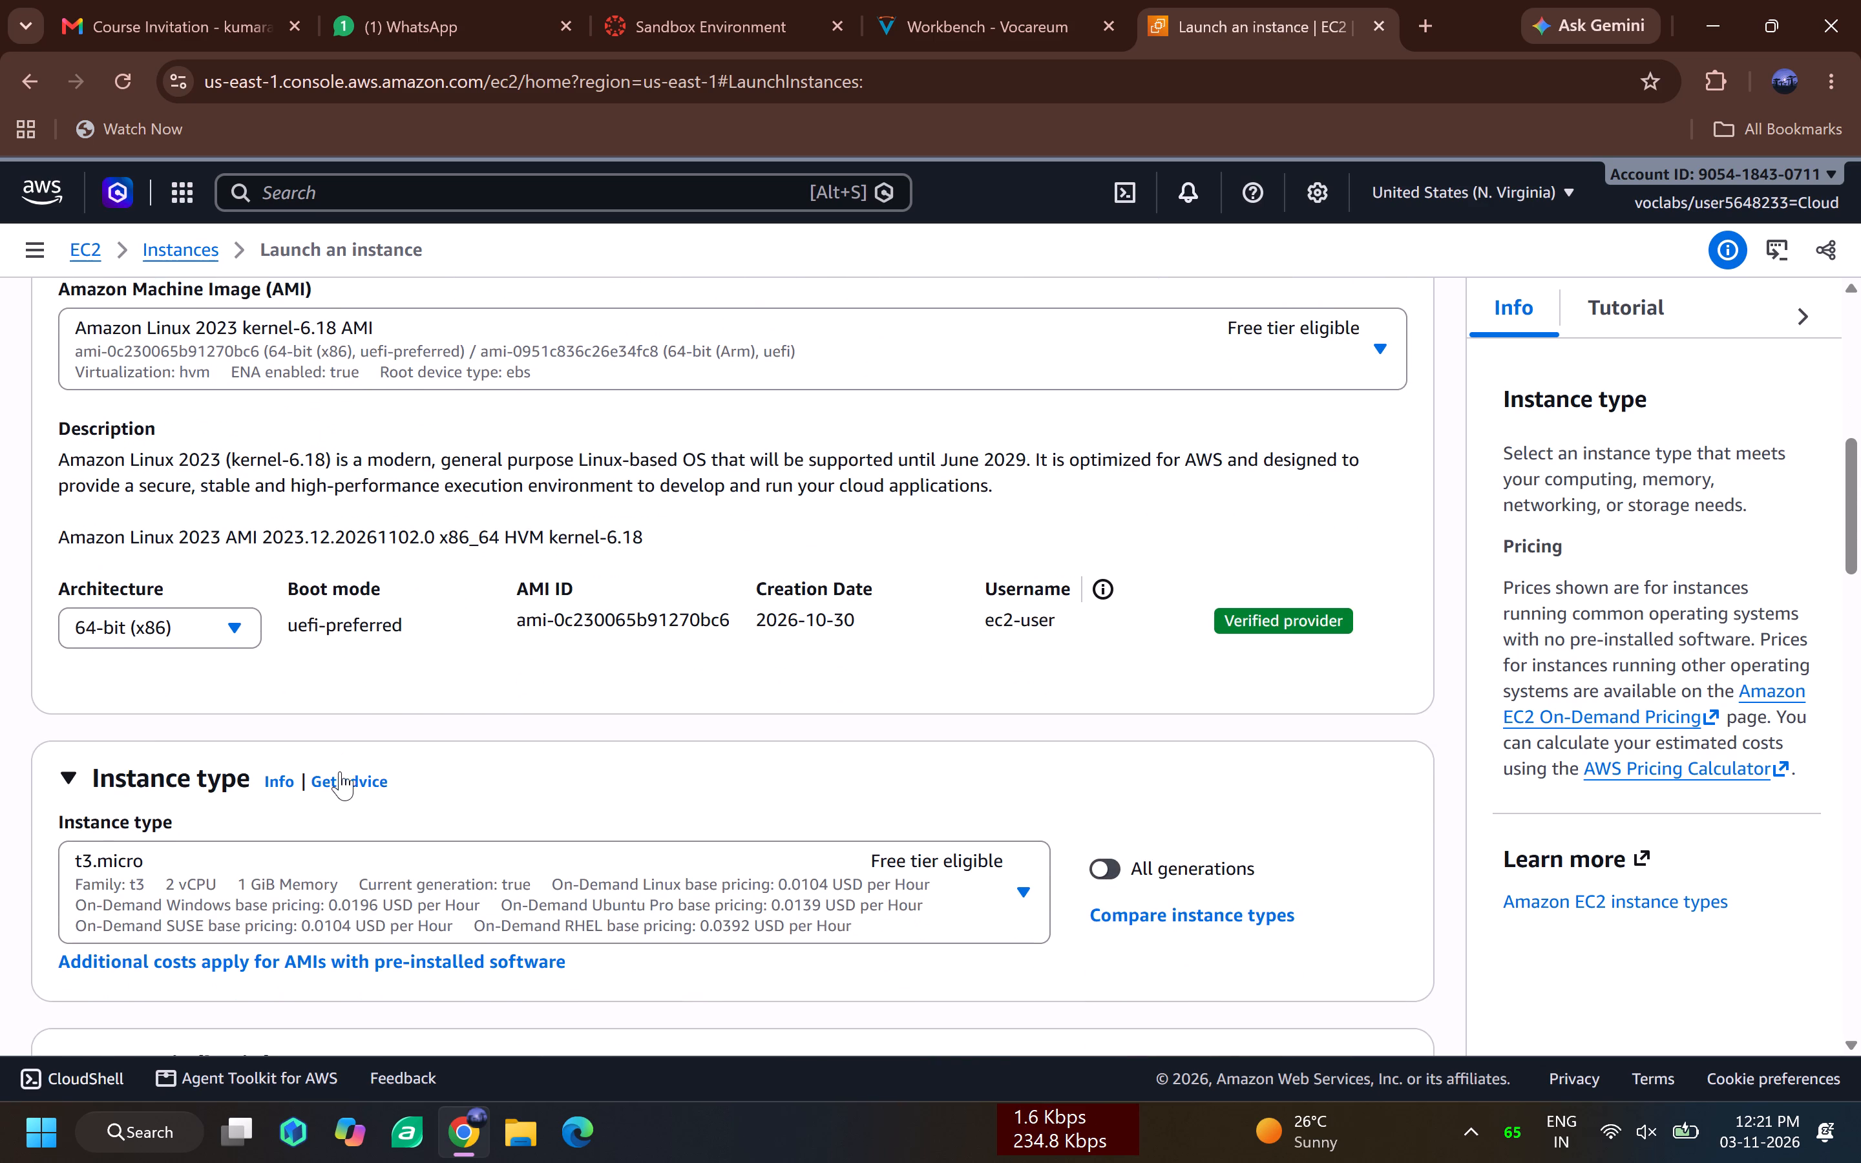
click(341, 777)
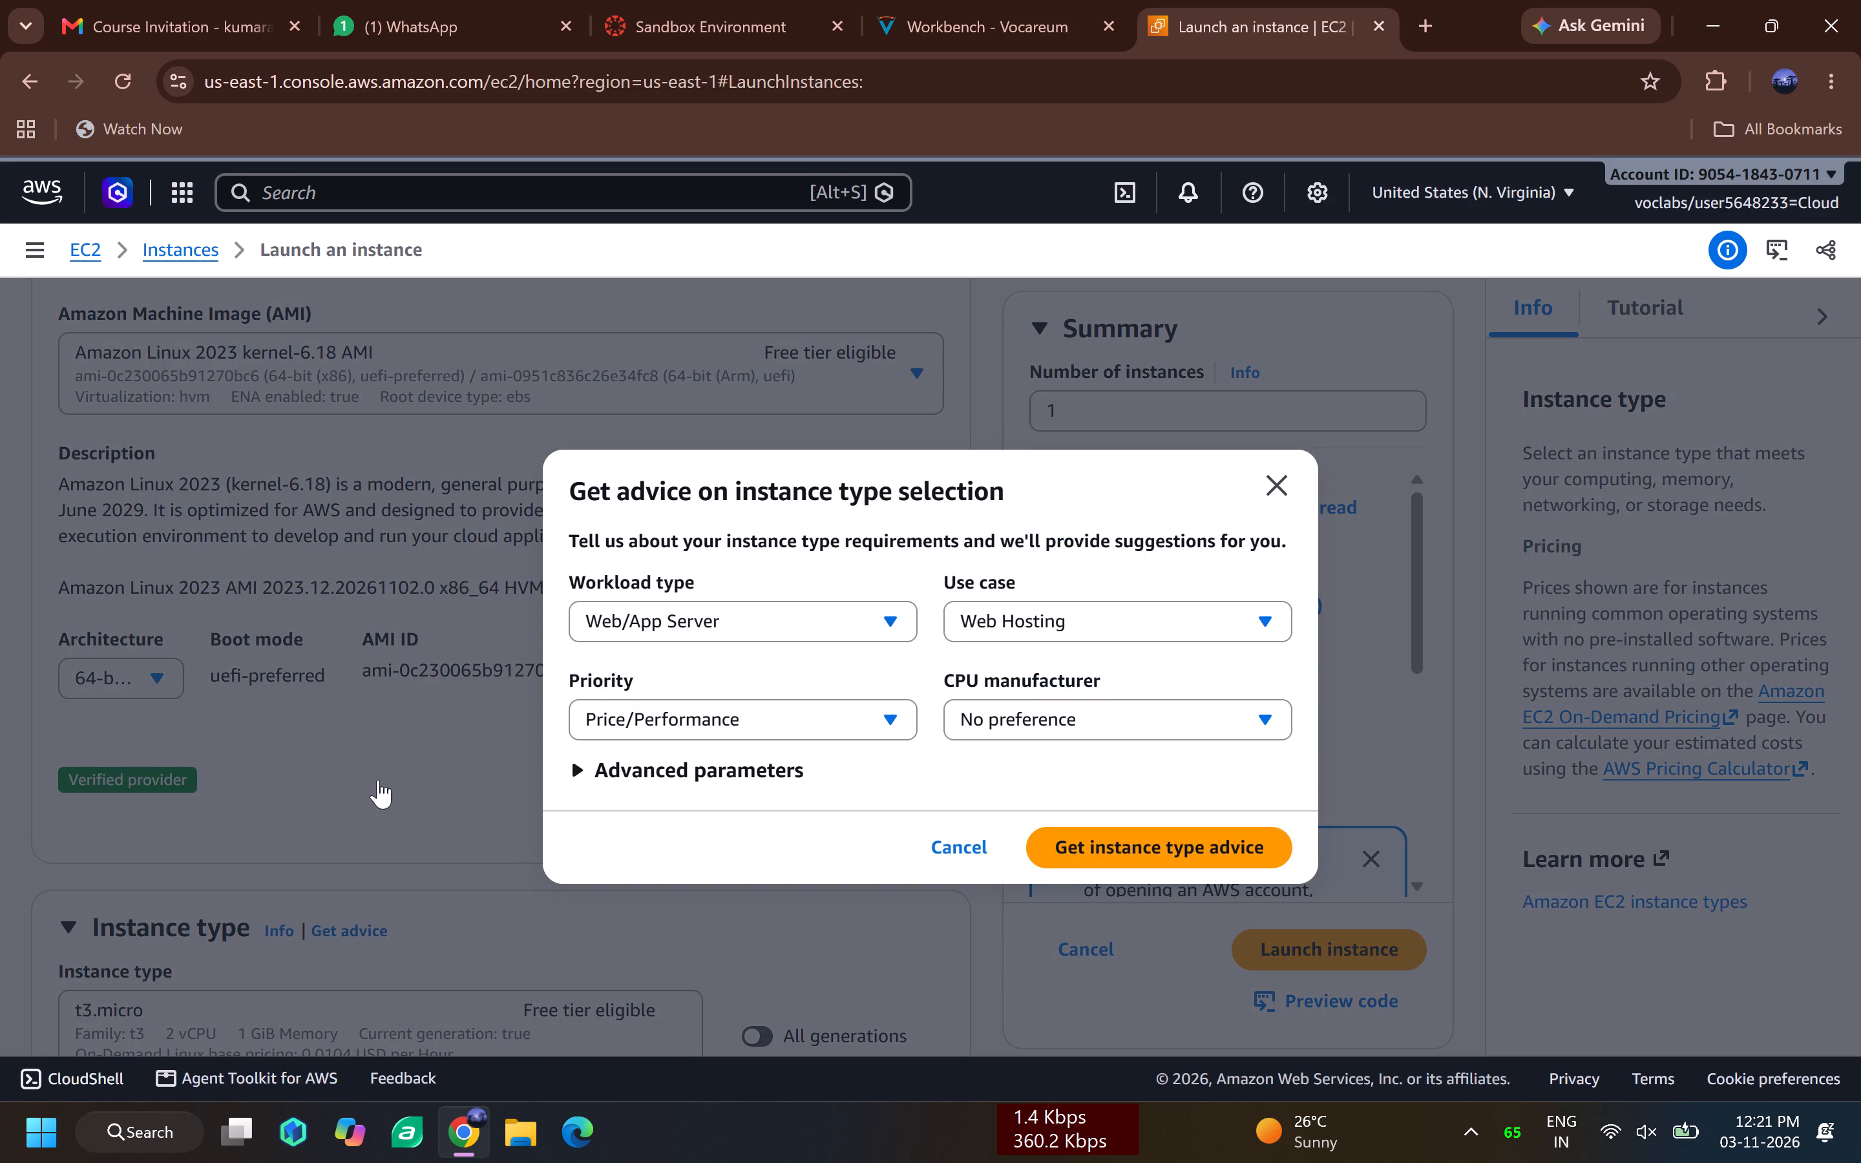
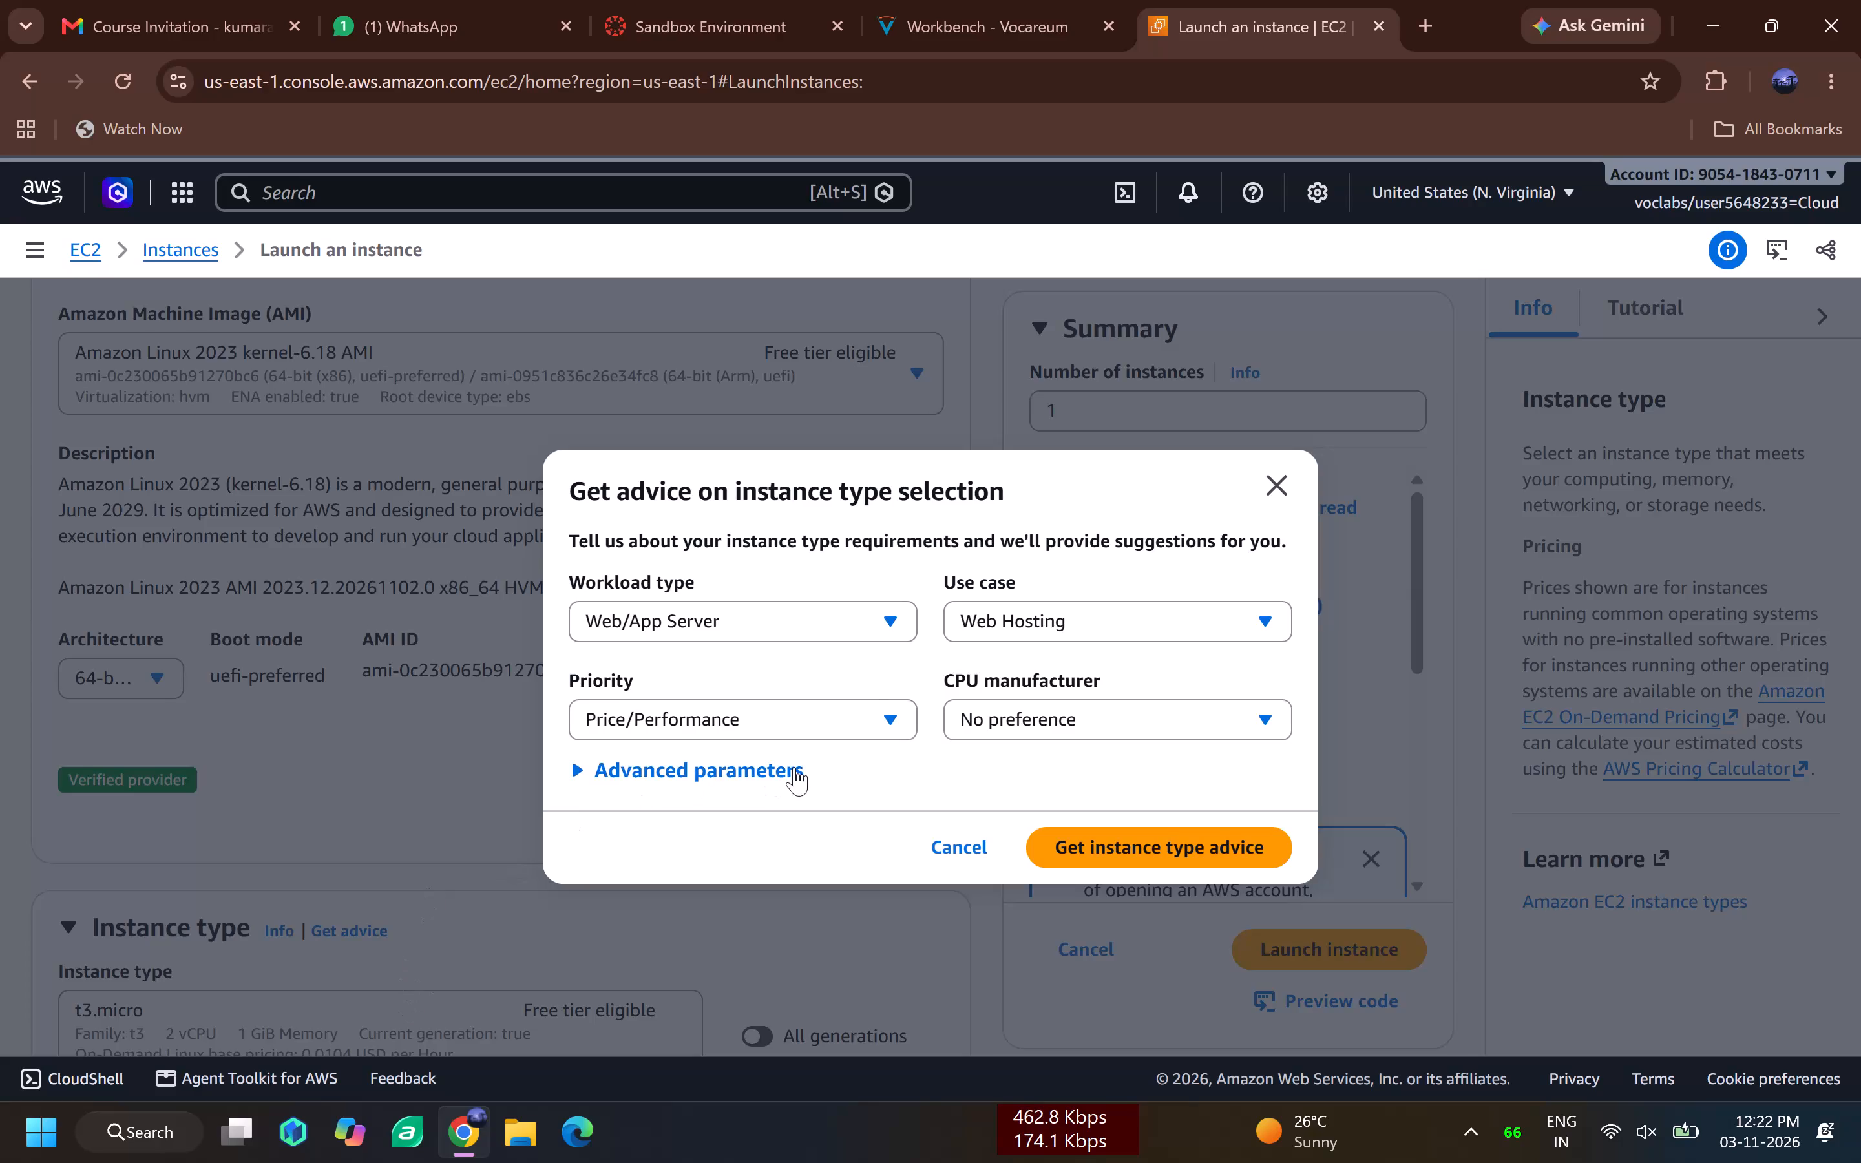
Request instance type advice for workload Cache, use case Application Hosting, priority High performance and CPU manufacturer Amazon (Graviton).
click(890, 629)
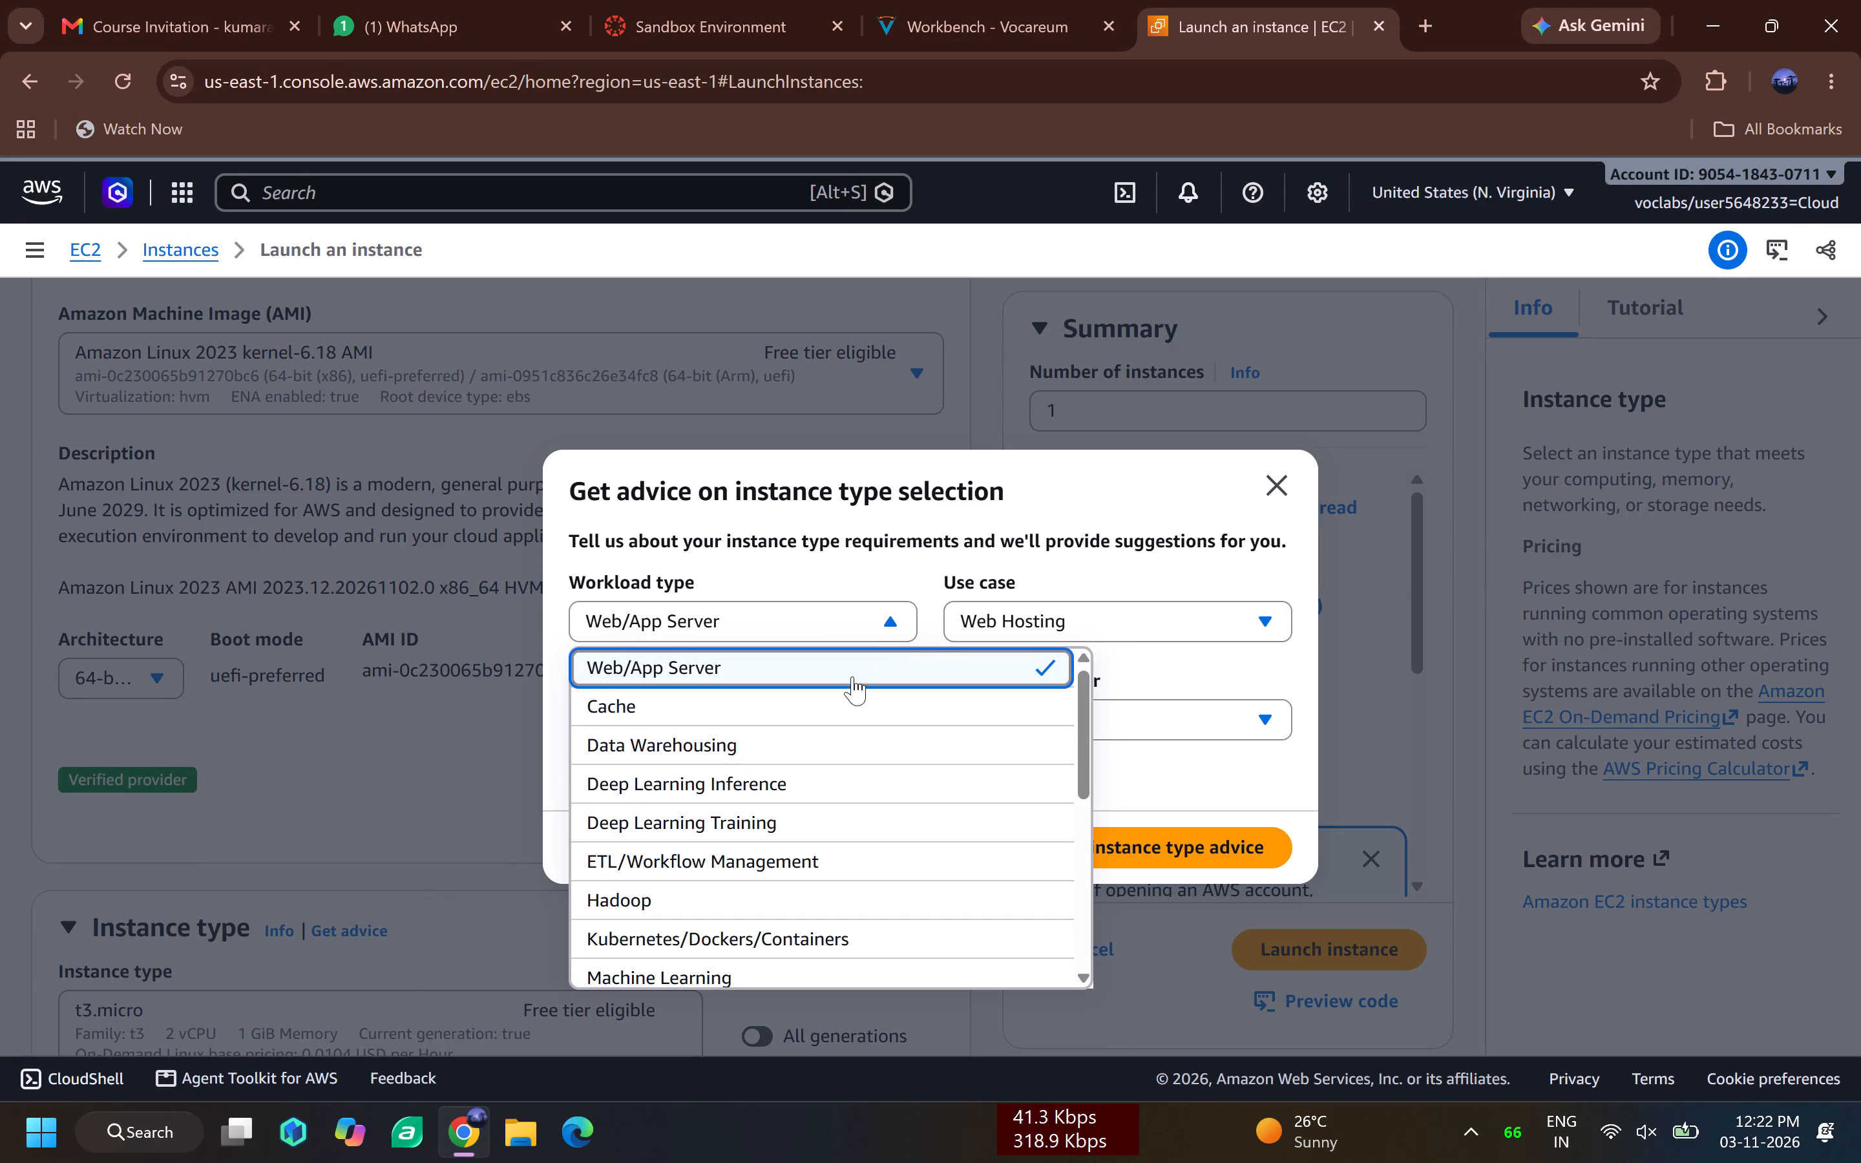
click(812, 709)
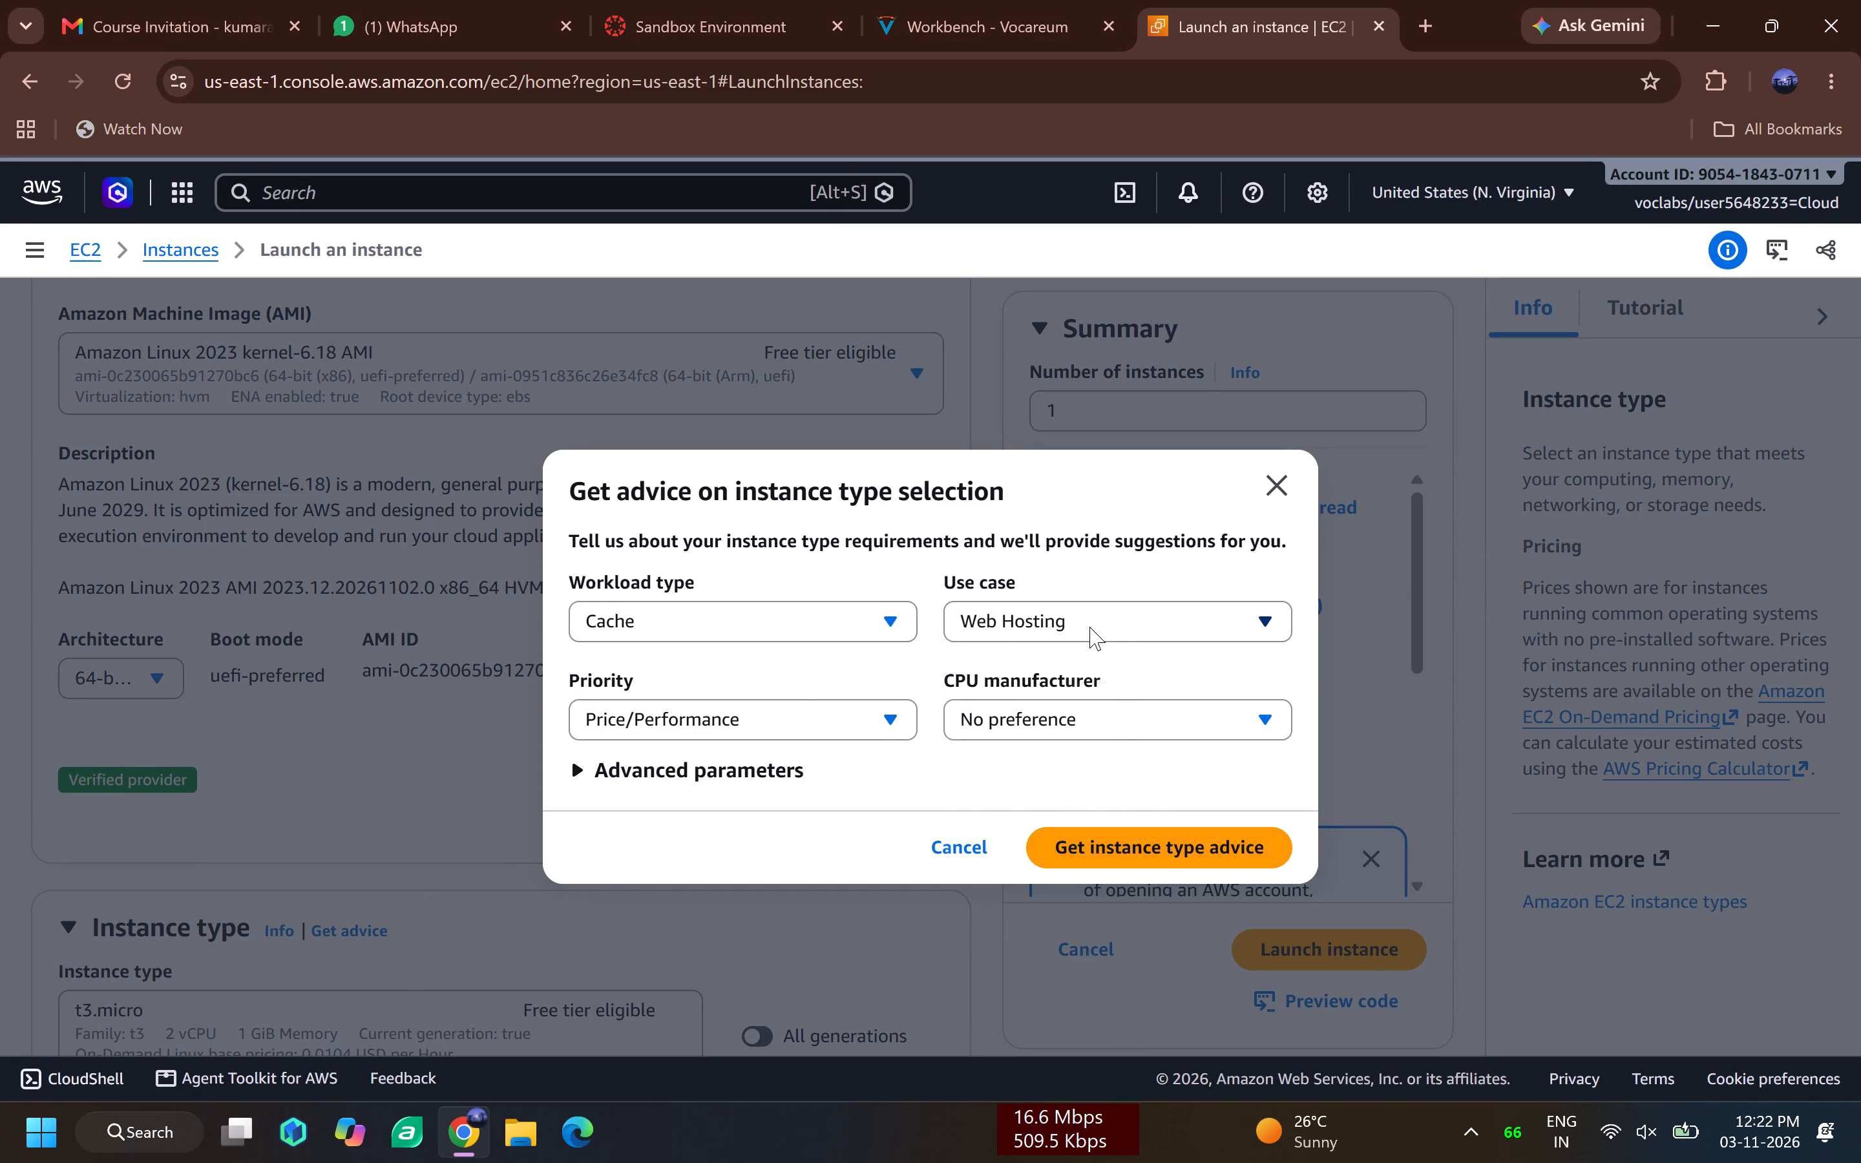
click(1089, 627)
click(1080, 709)
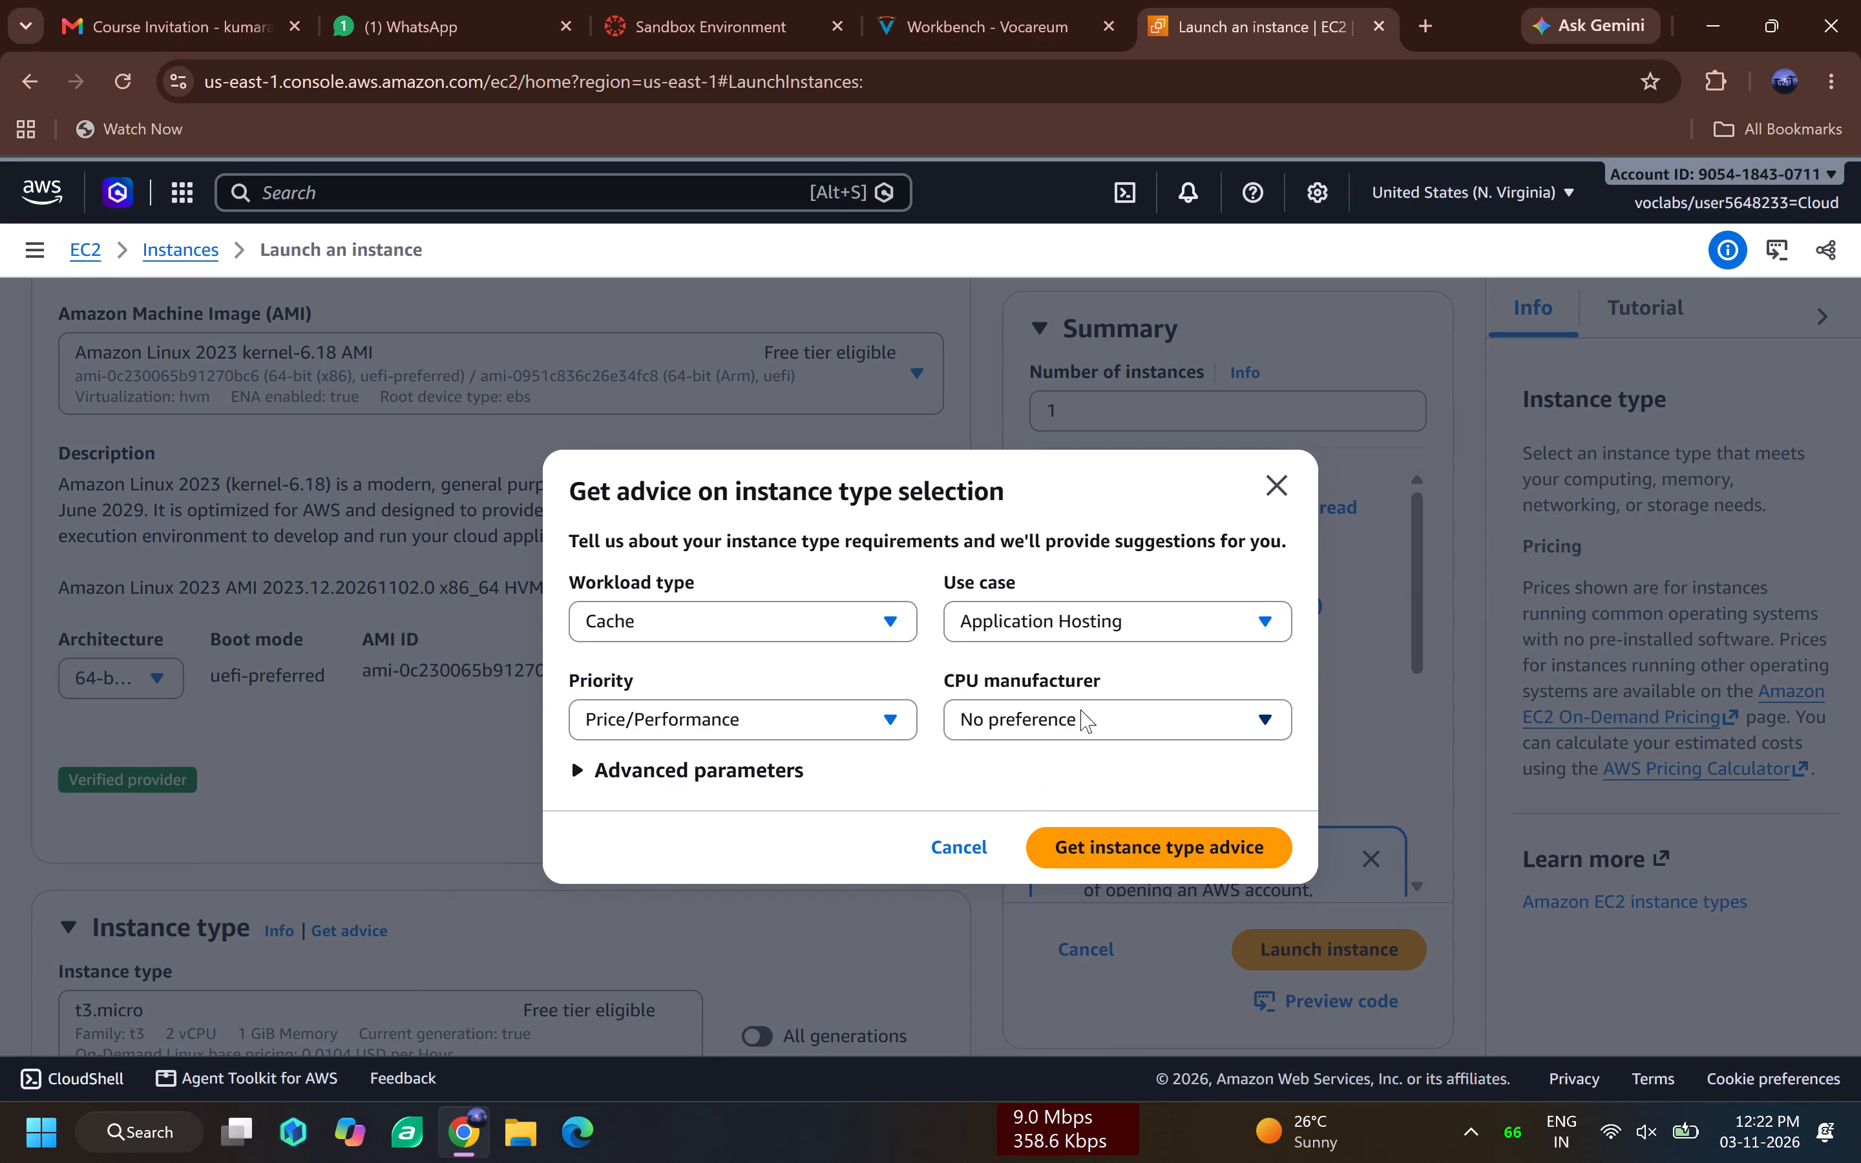
click(797, 715)
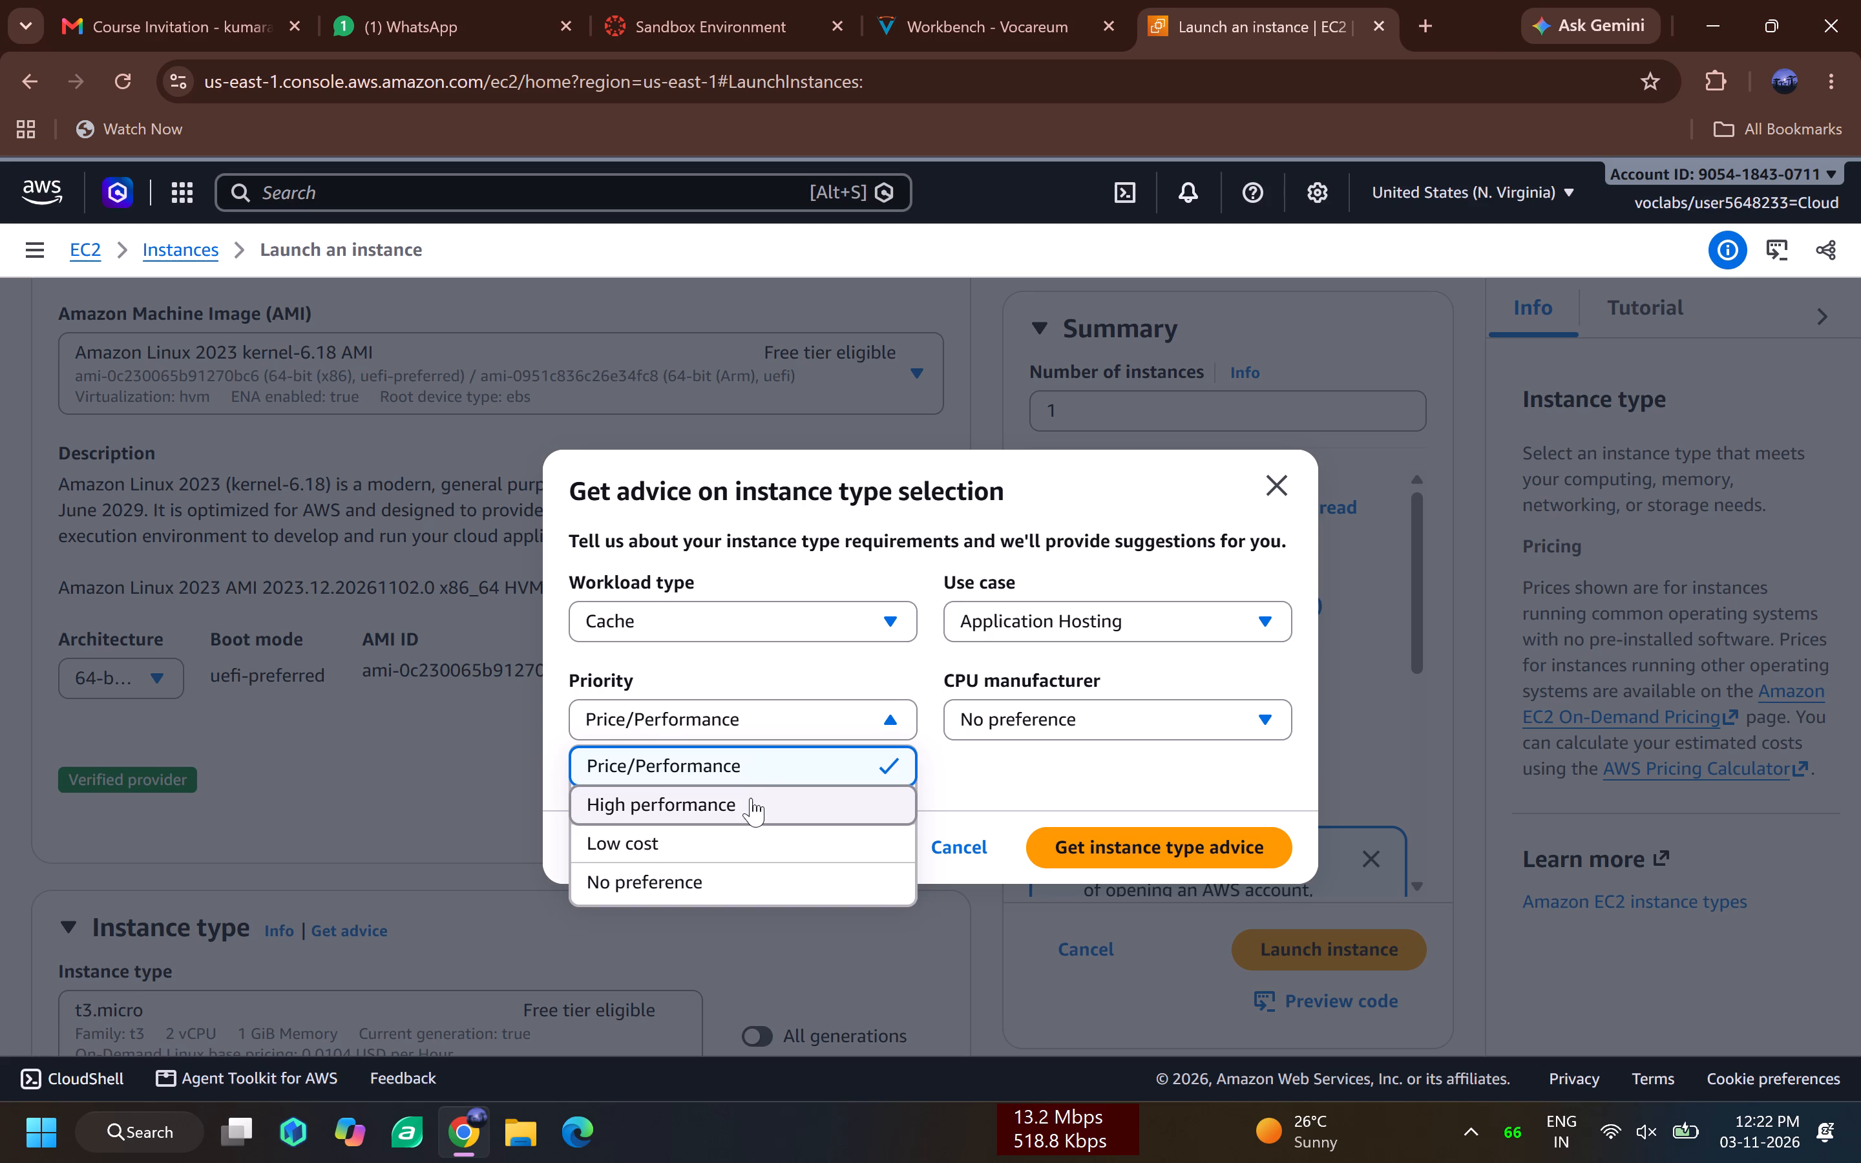
click(751, 798)
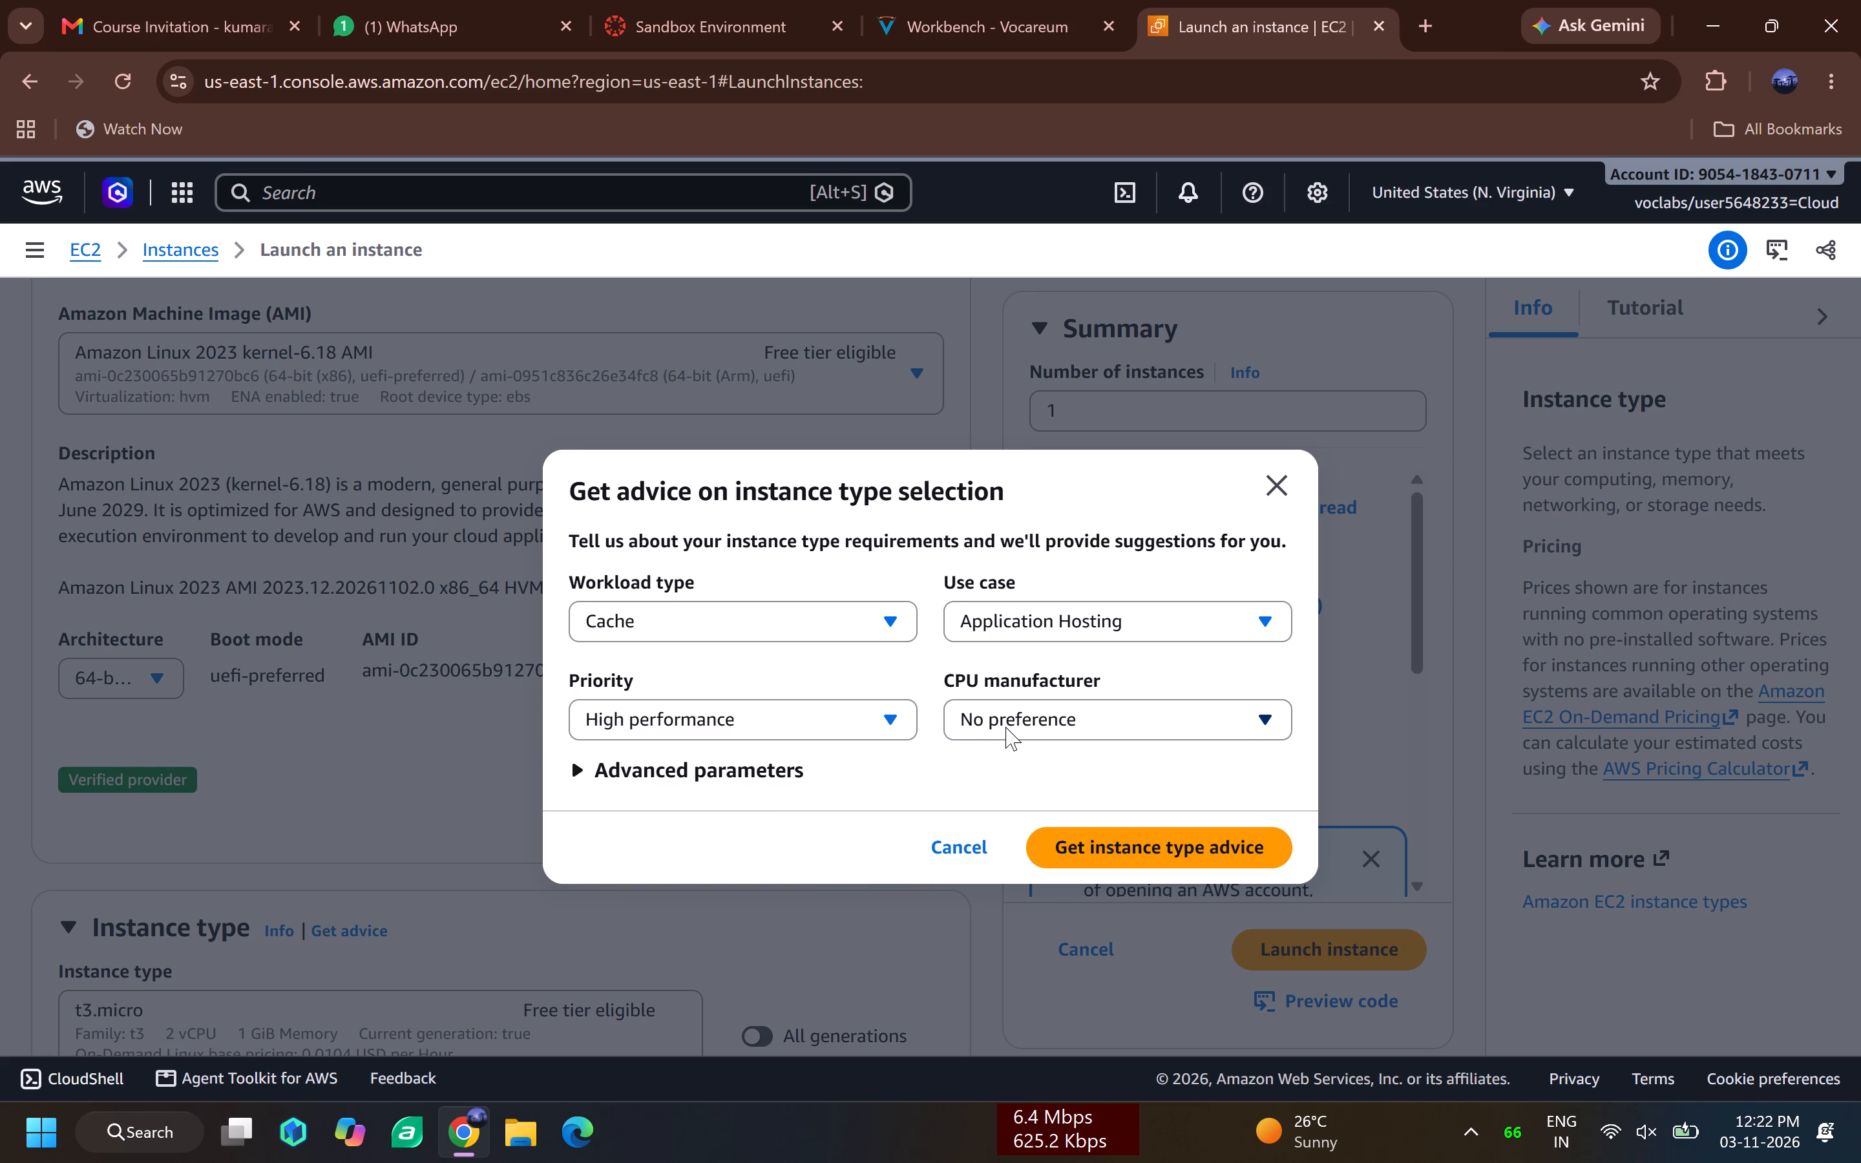
click(1005, 727)
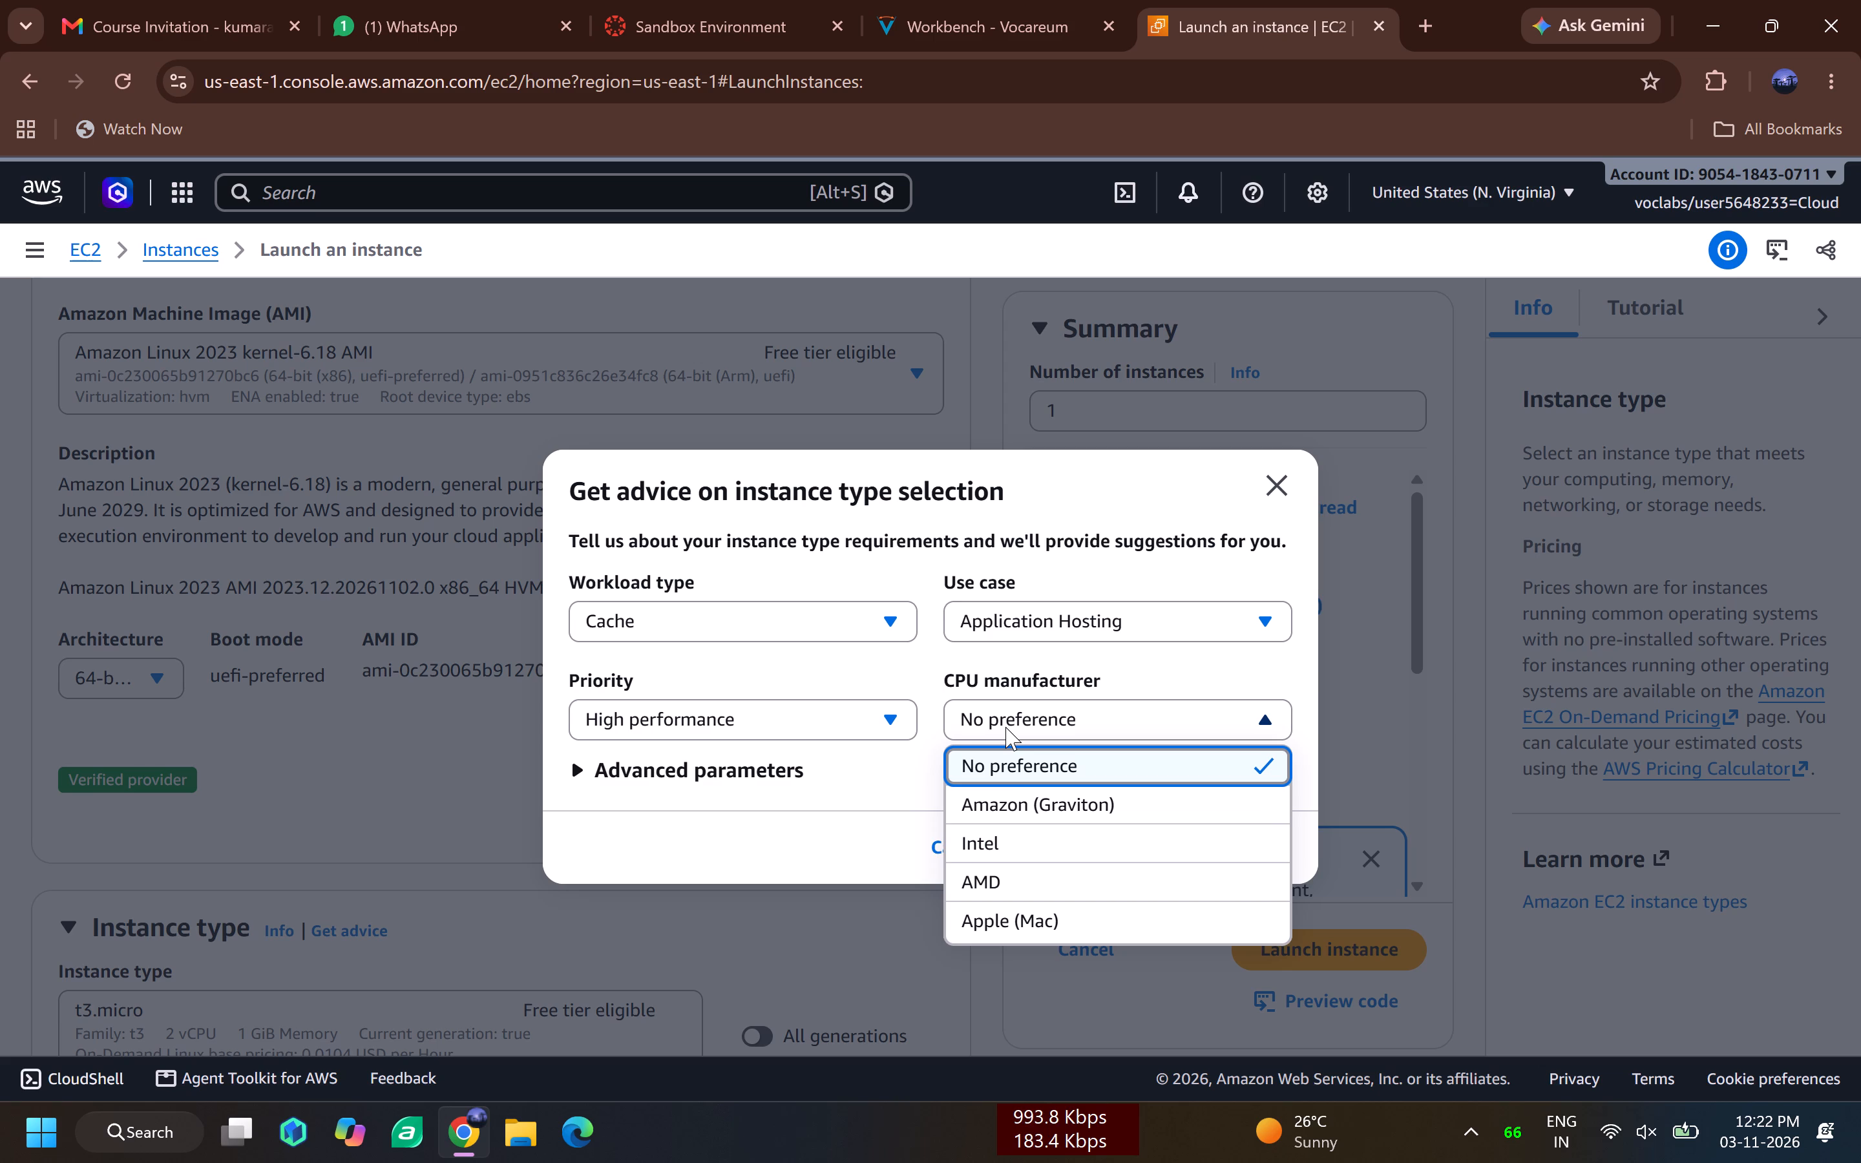
click(1002, 817)
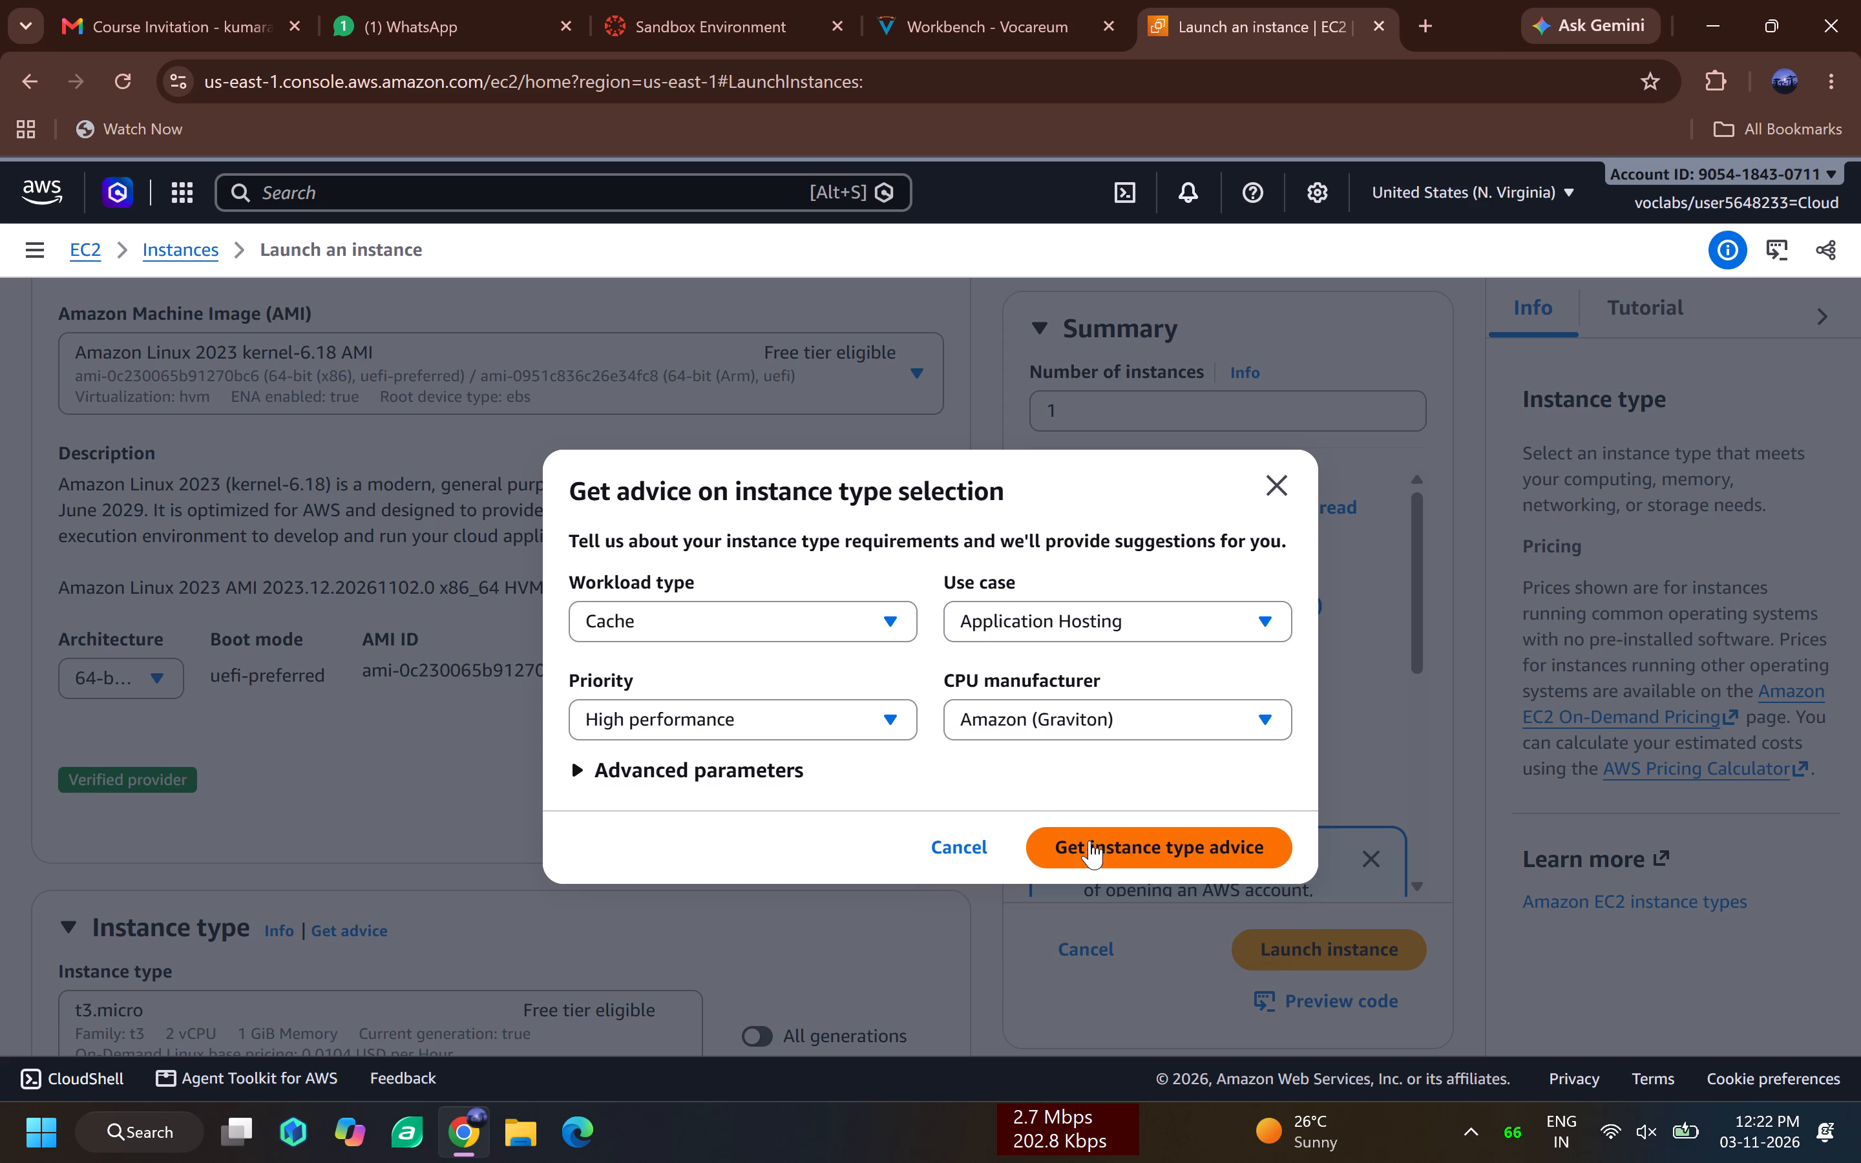
click(1102, 848)
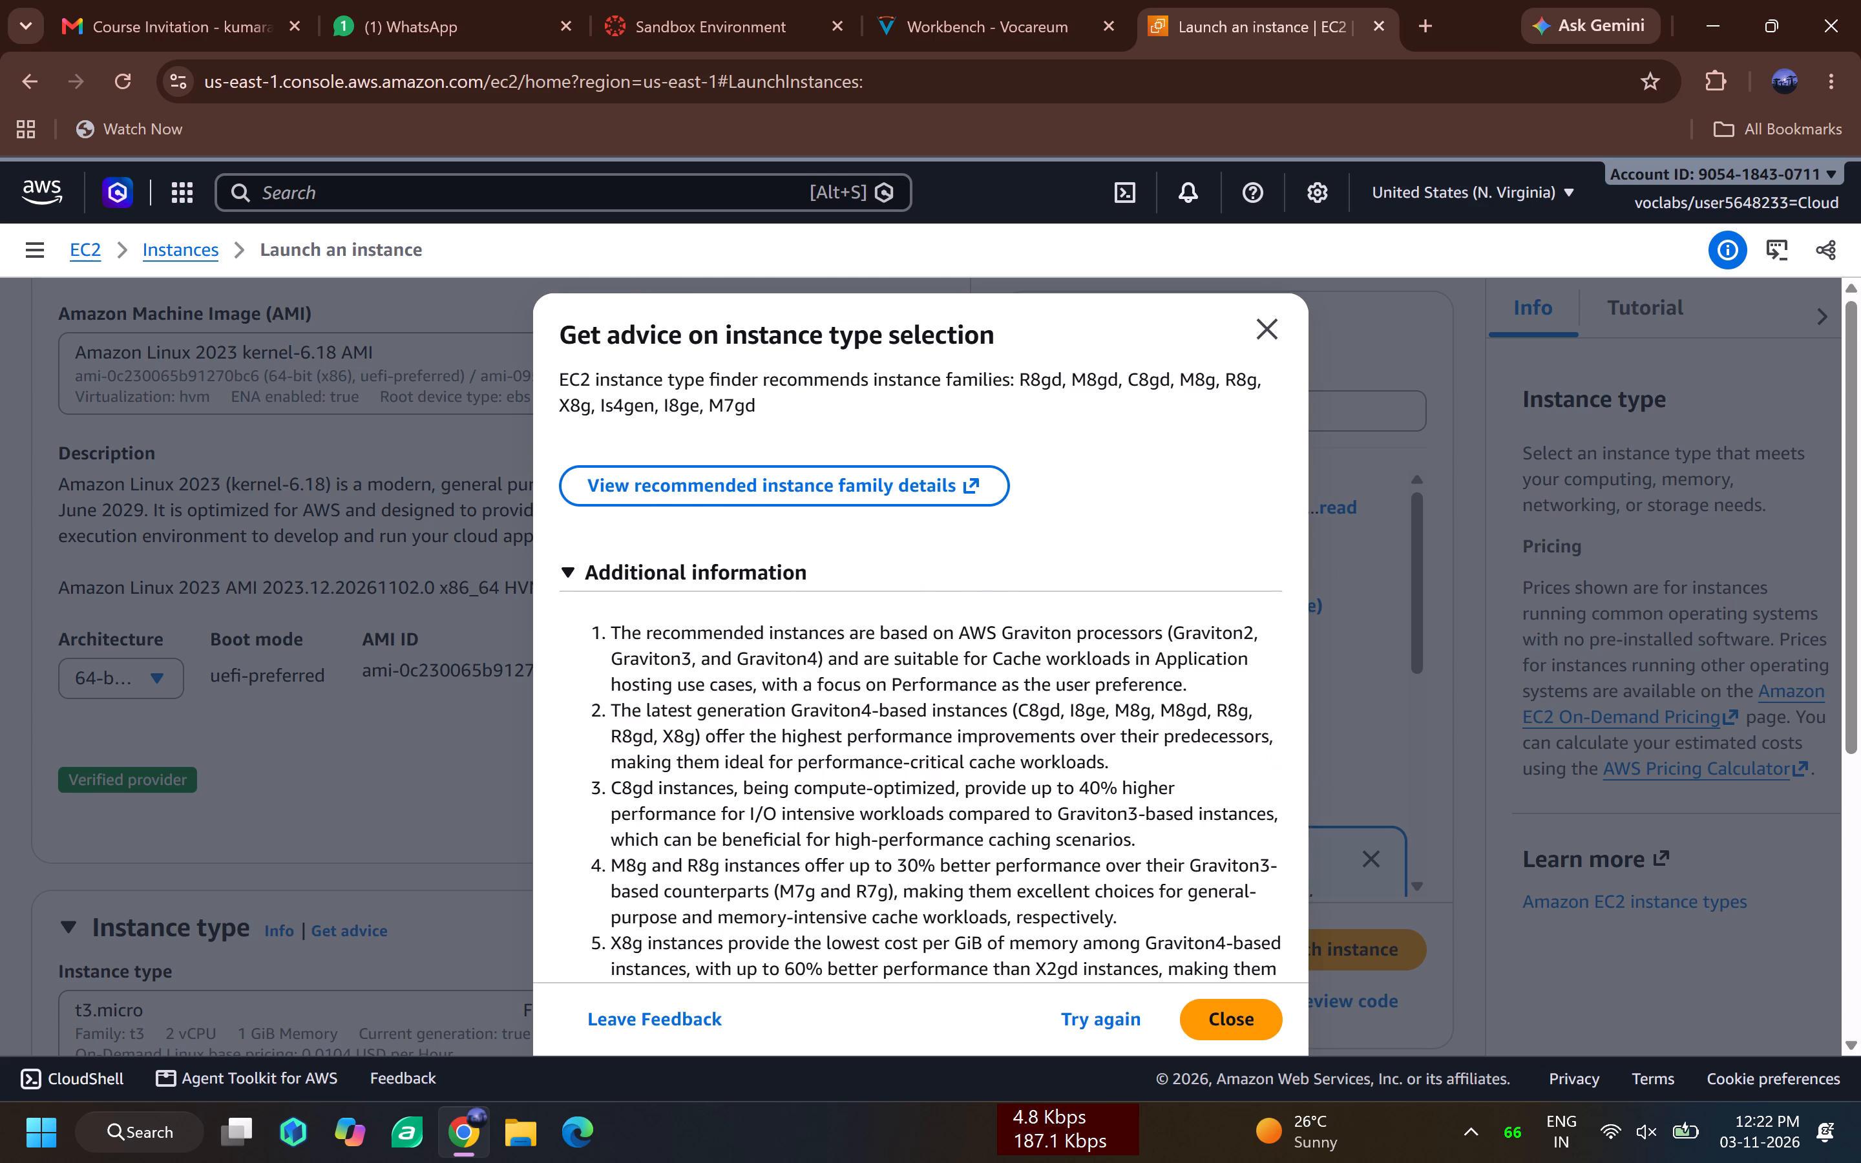
Read through the recommended instance families and their additional information, and close the advice.
scroll(972, 761, down, 2)
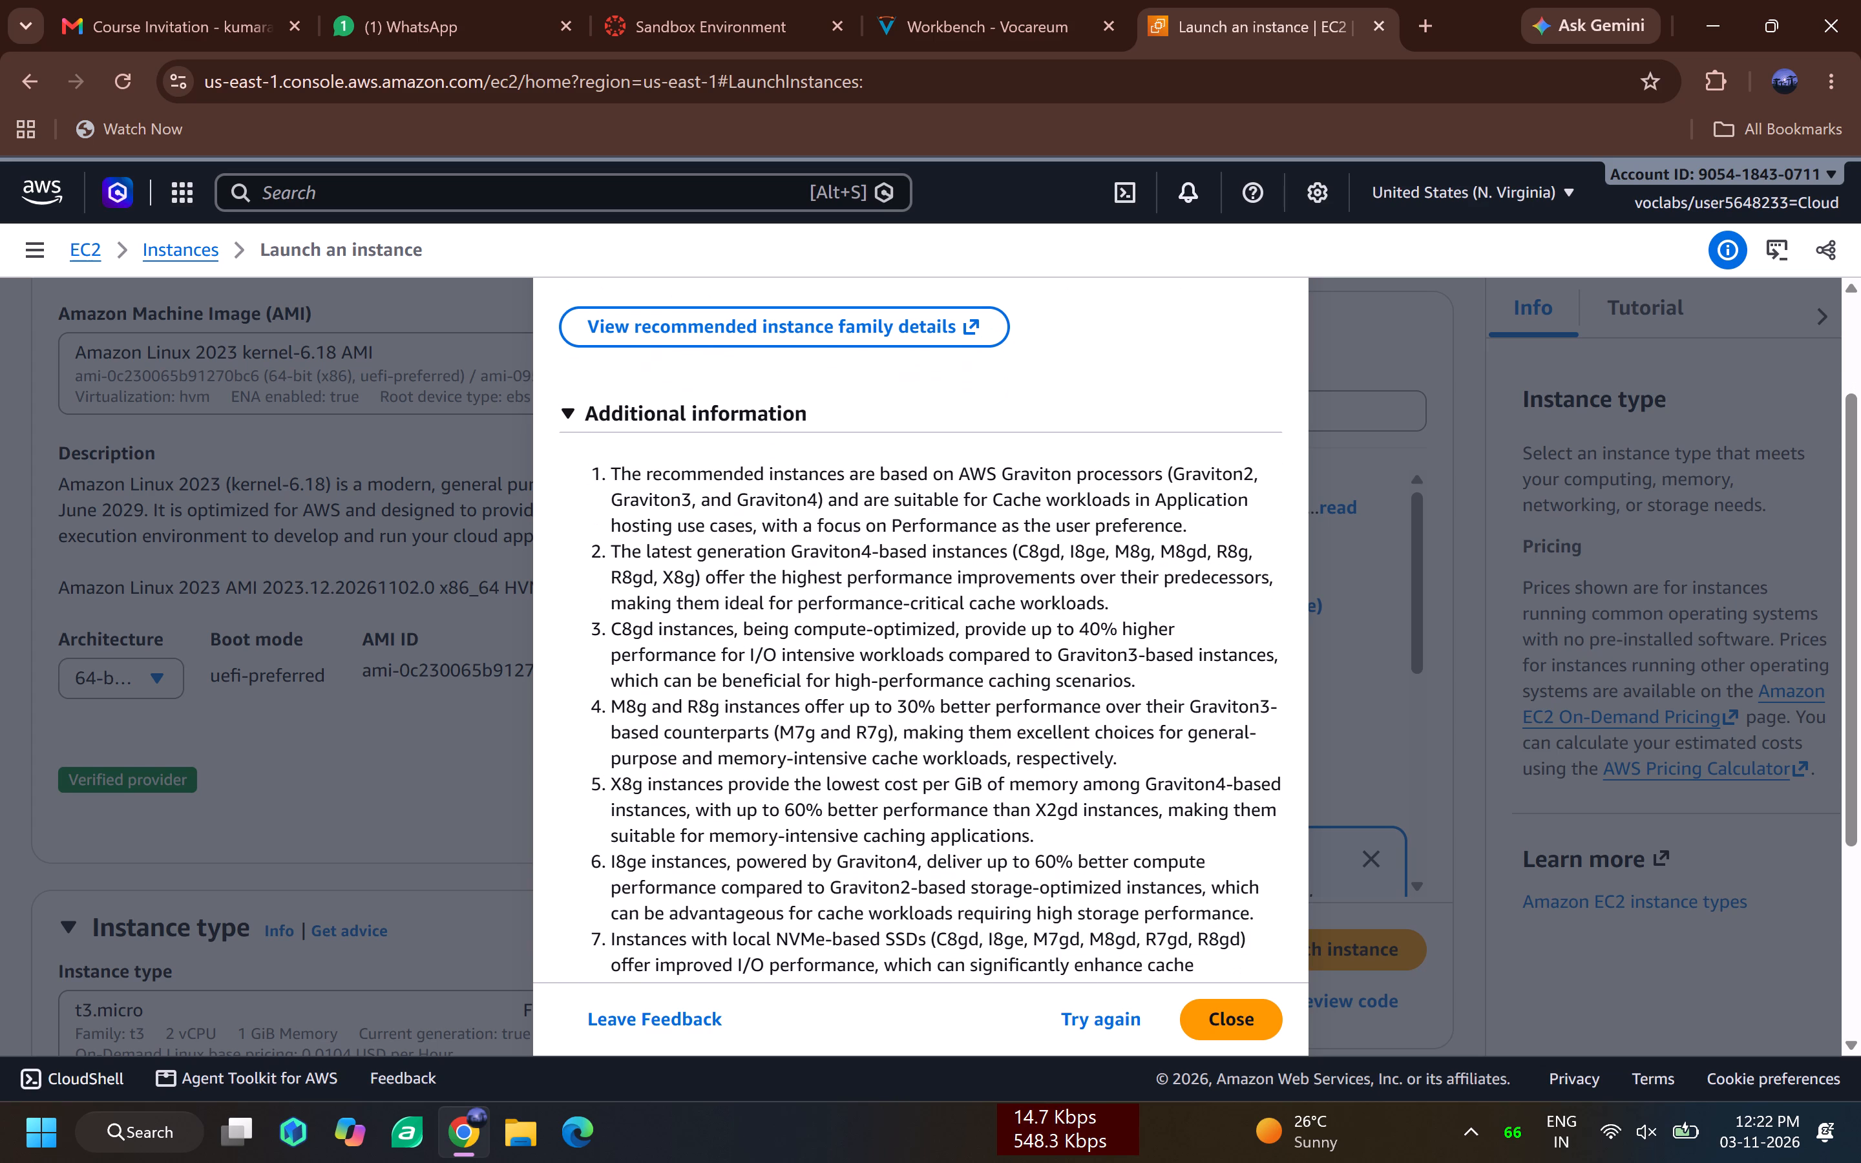
scroll(972, 761, down, 2)
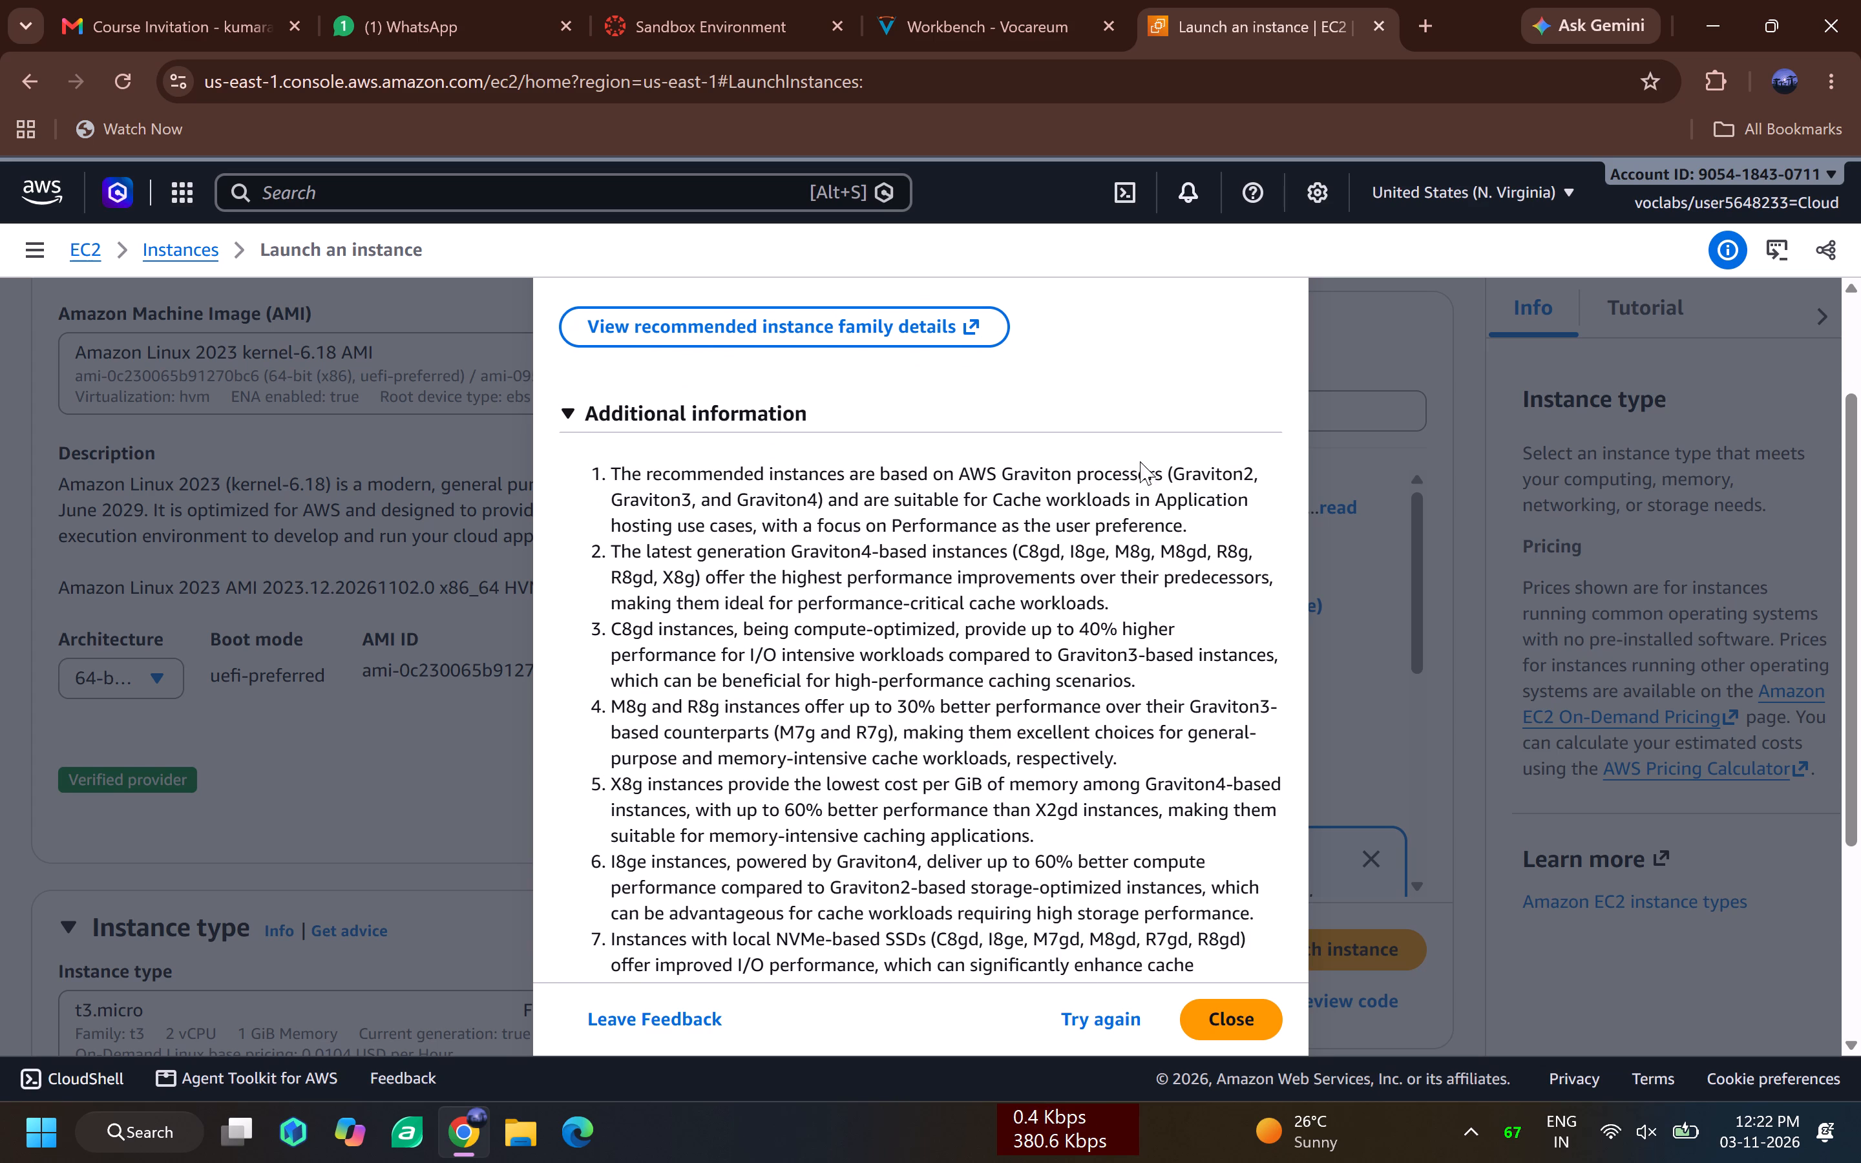
scroll(1184, 432, up, 6)
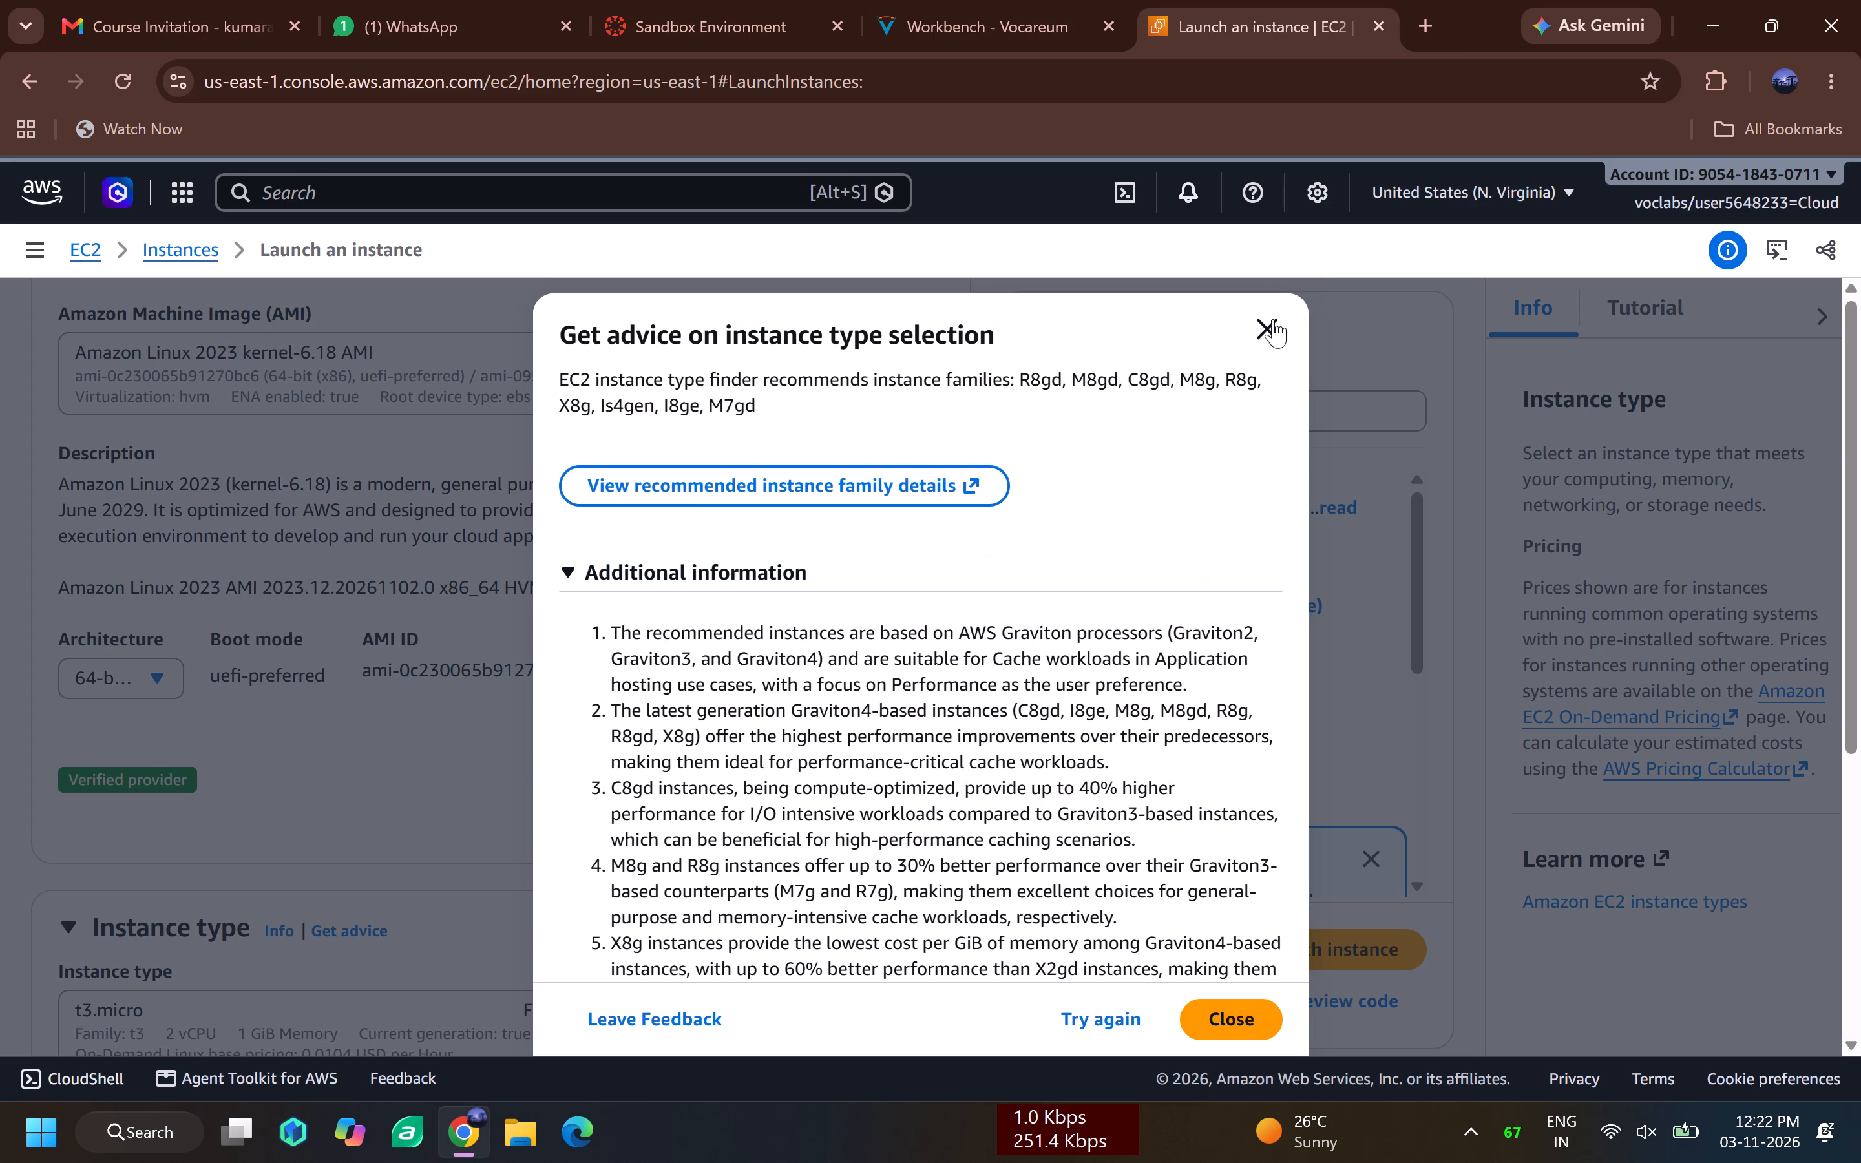
click(1270, 328)
Review the launch settings from the instance type and key pair through to the storage configuration.
scroll(948, 566, down, 2)
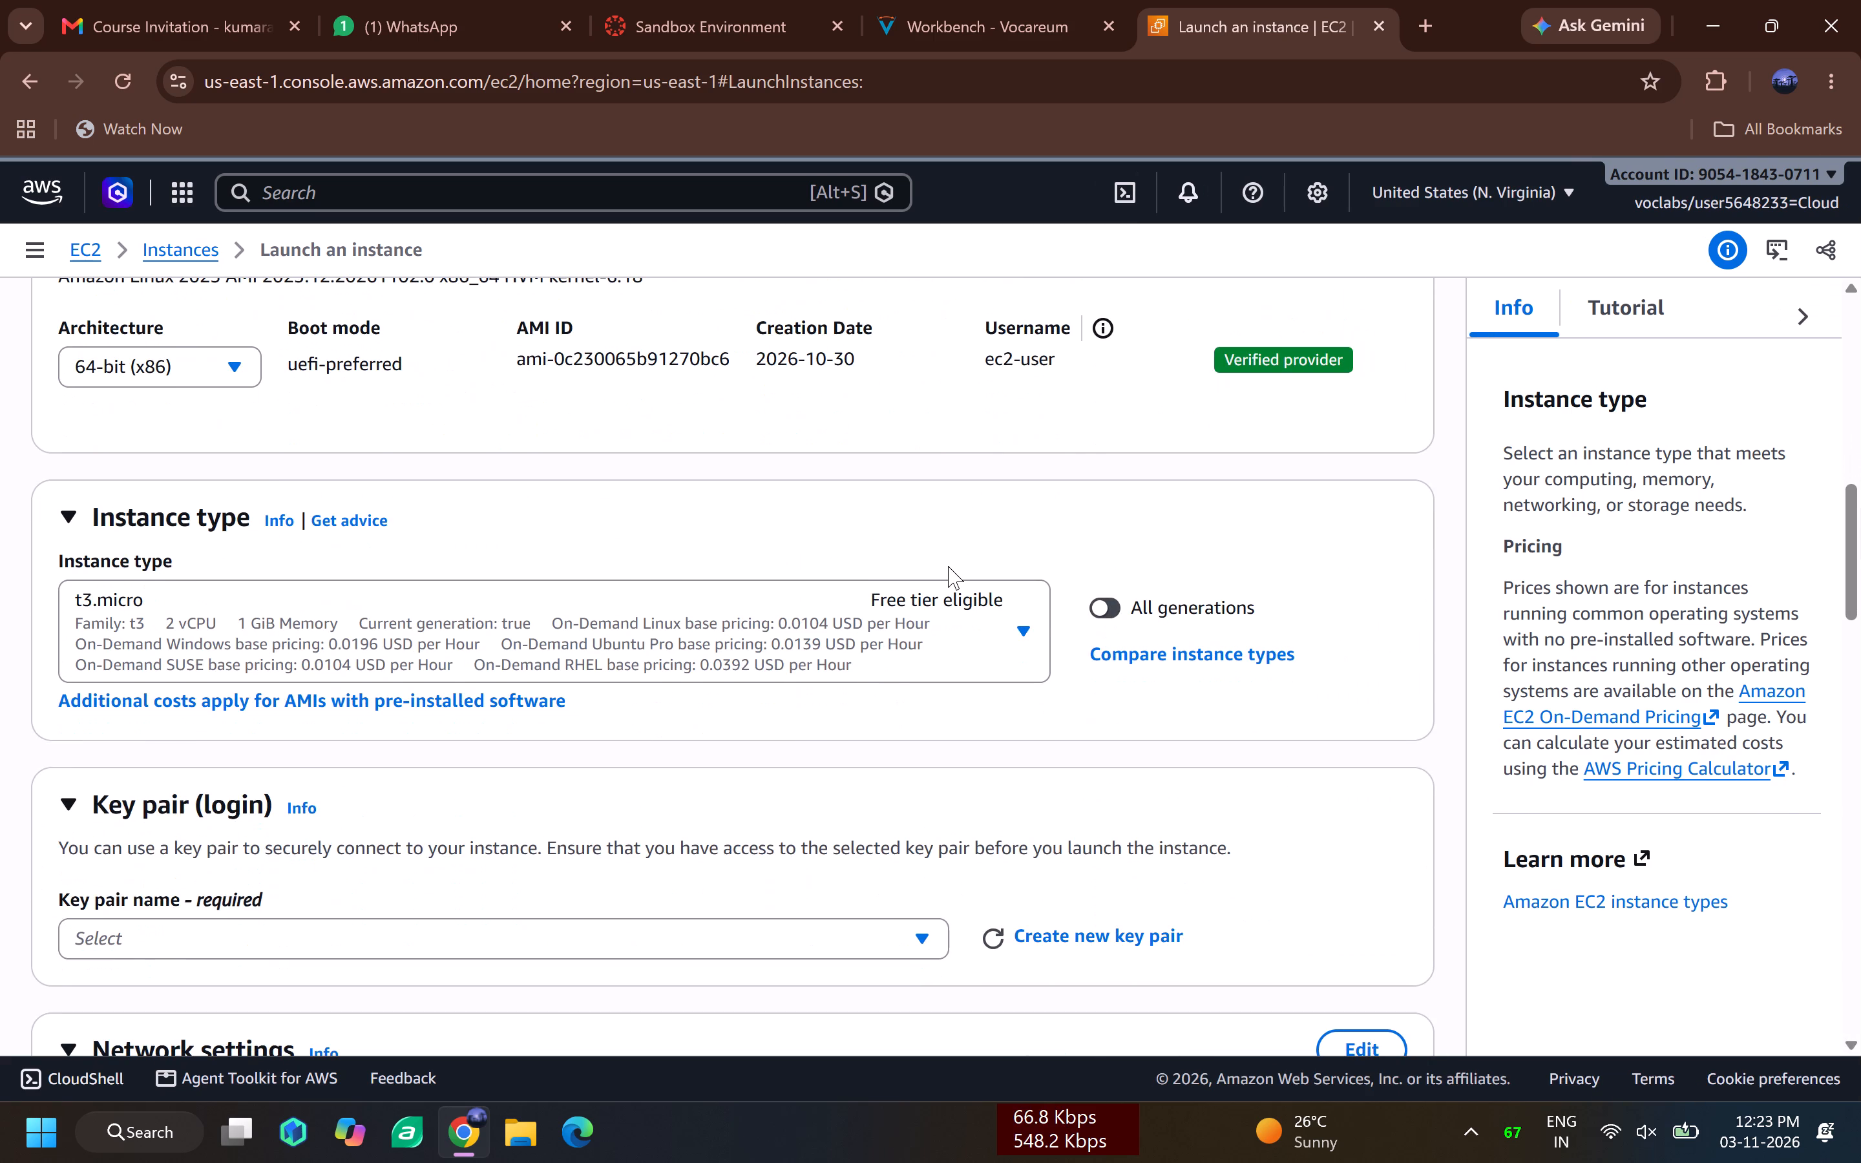
scroll(948, 566, up, 2)
scroll(948, 566, down, 8)
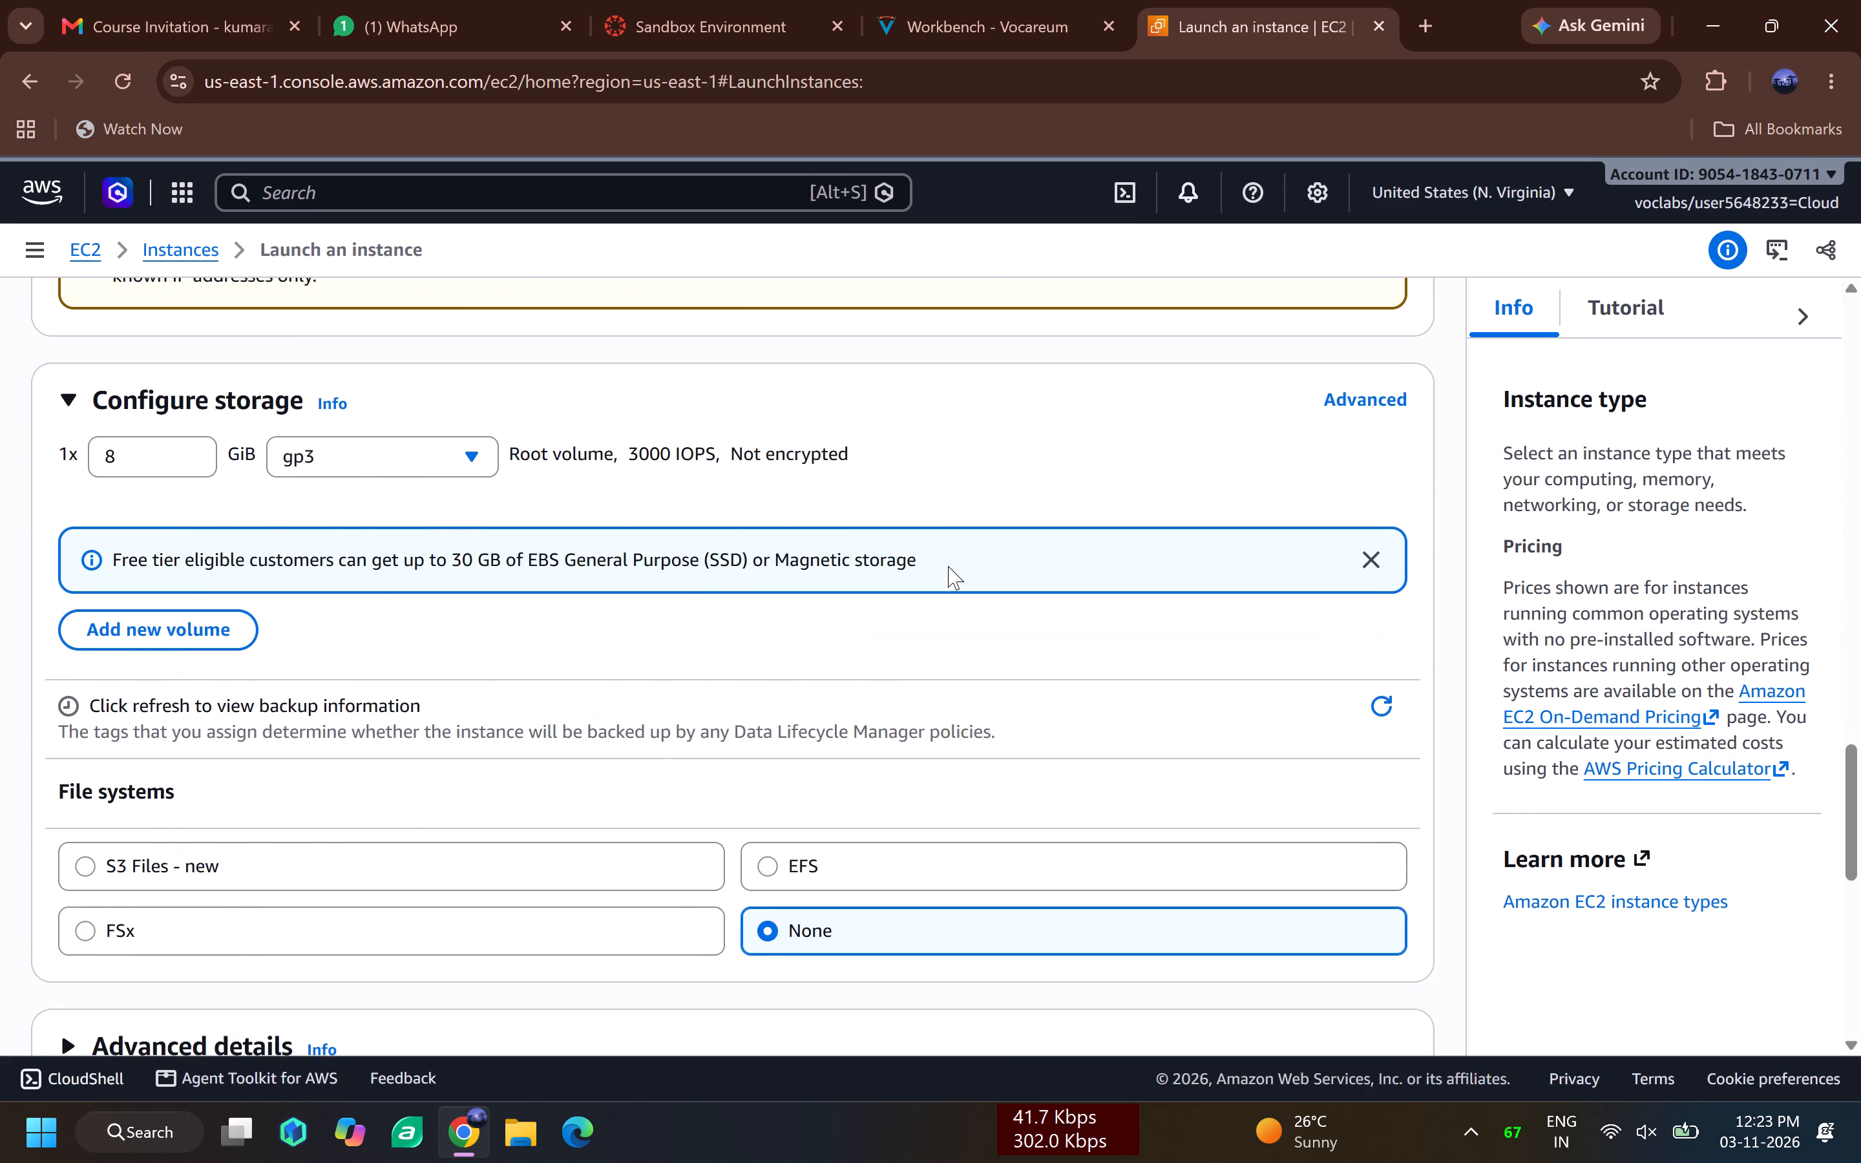
scroll(948, 566, down, 8)
scroll(948, 566, up, 16)
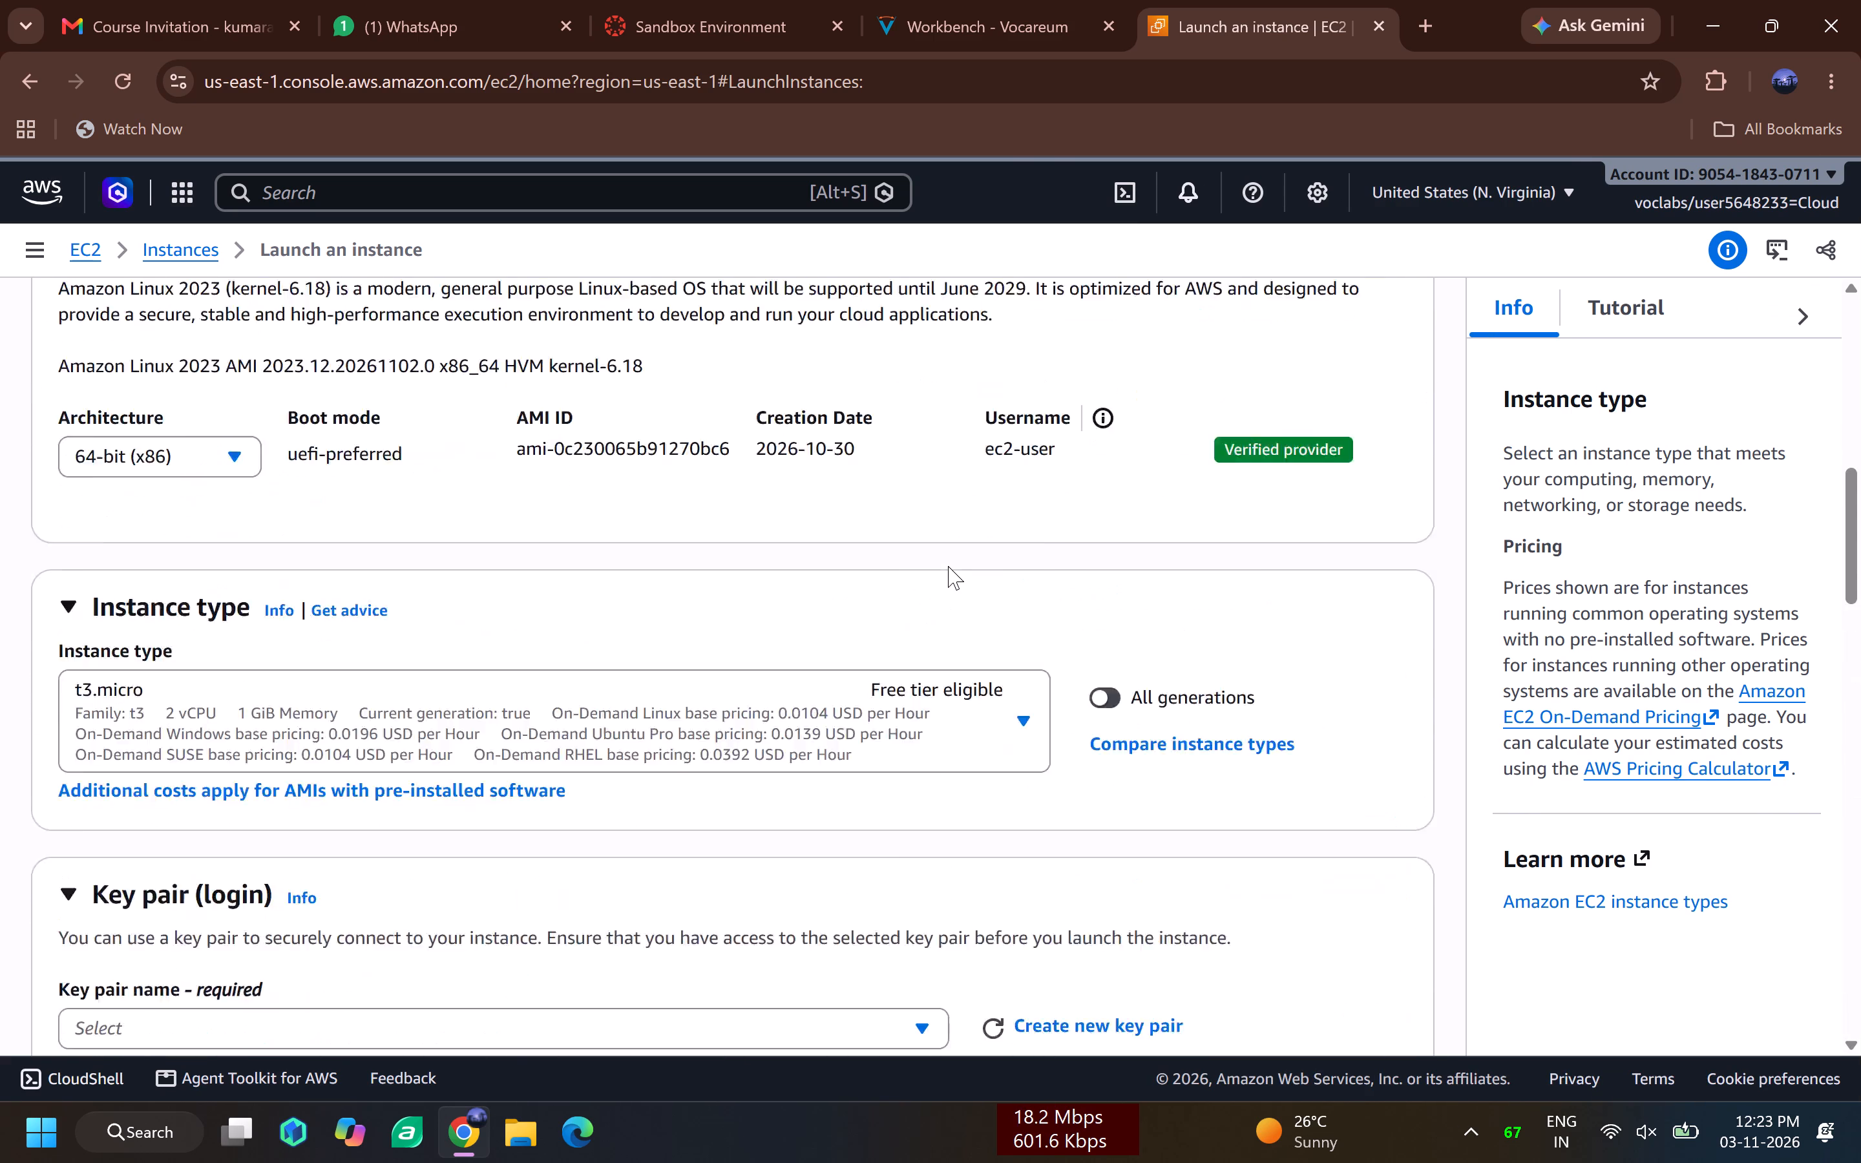
scroll(948, 566, up, 7)
scroll(948, 566, down, 6)
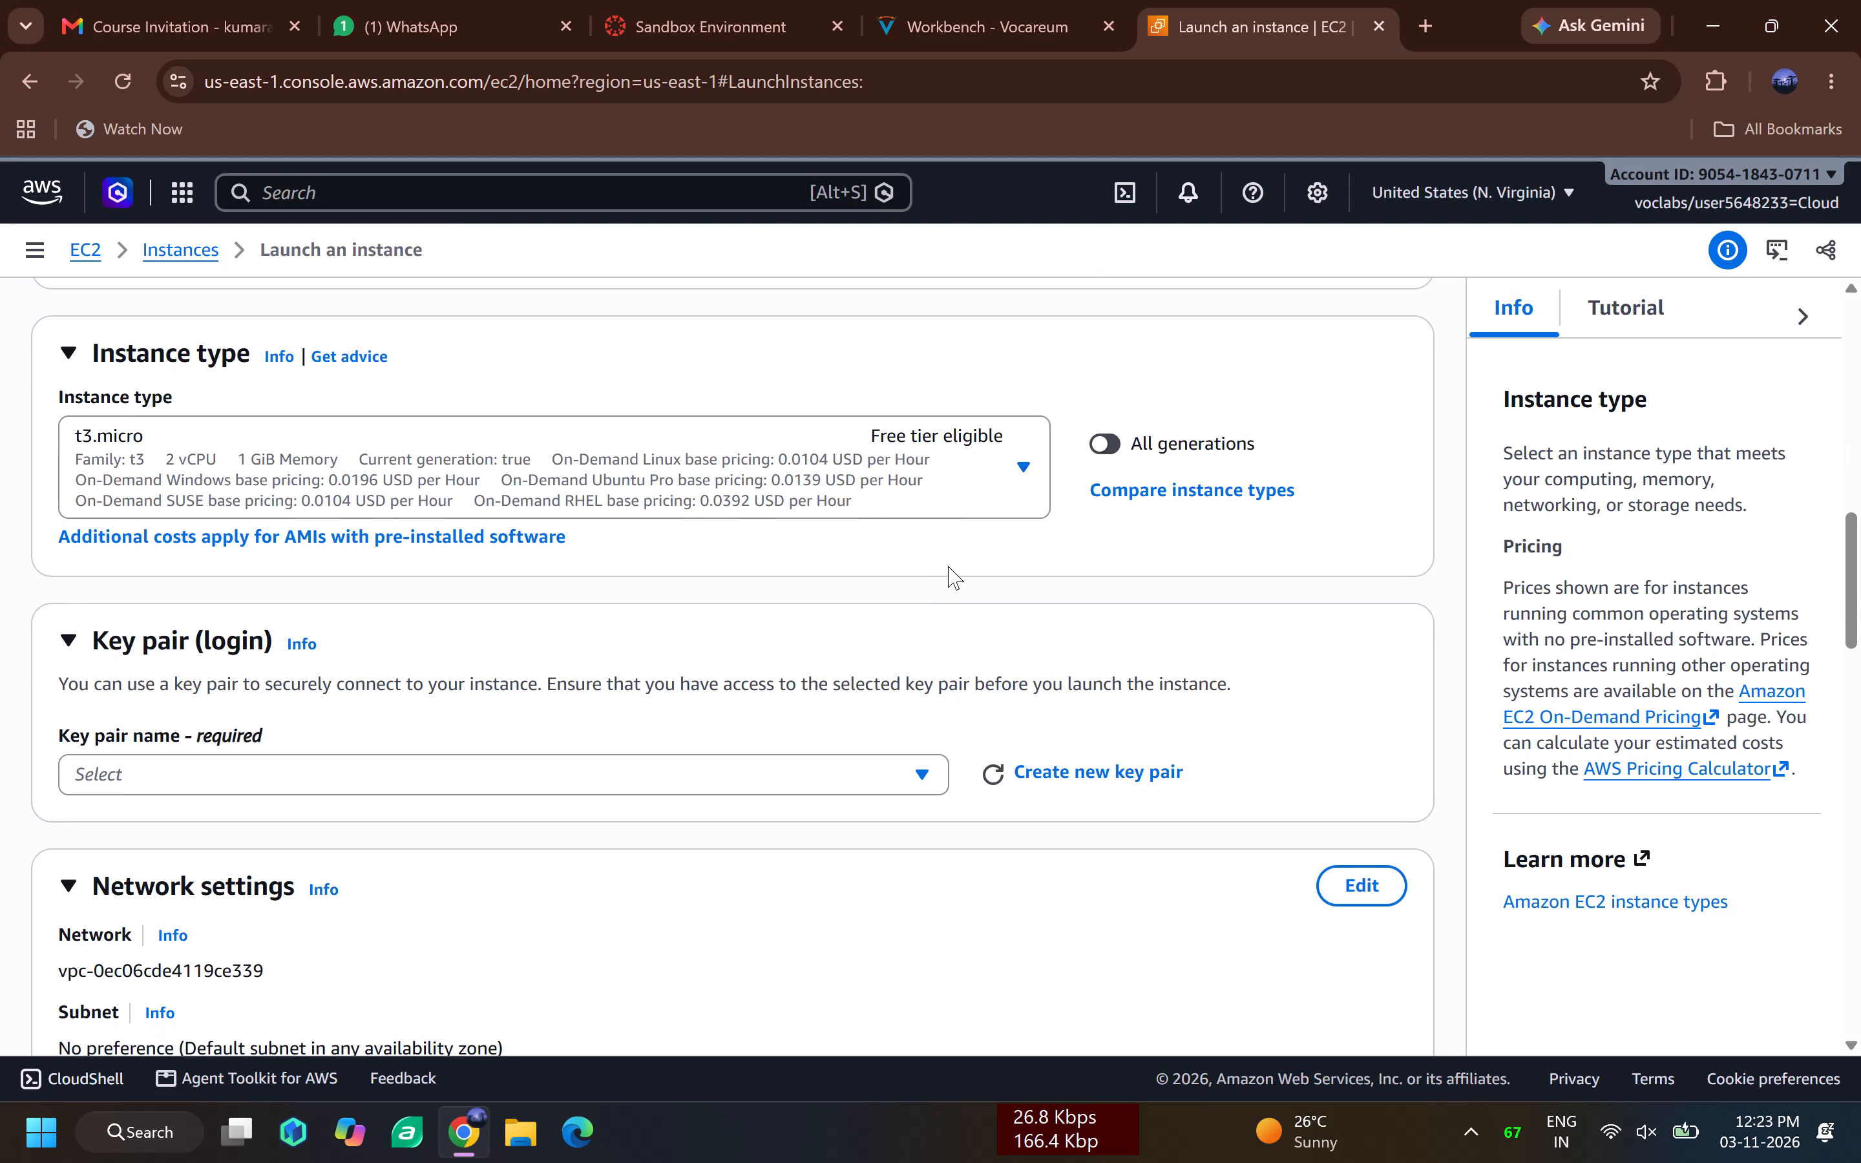
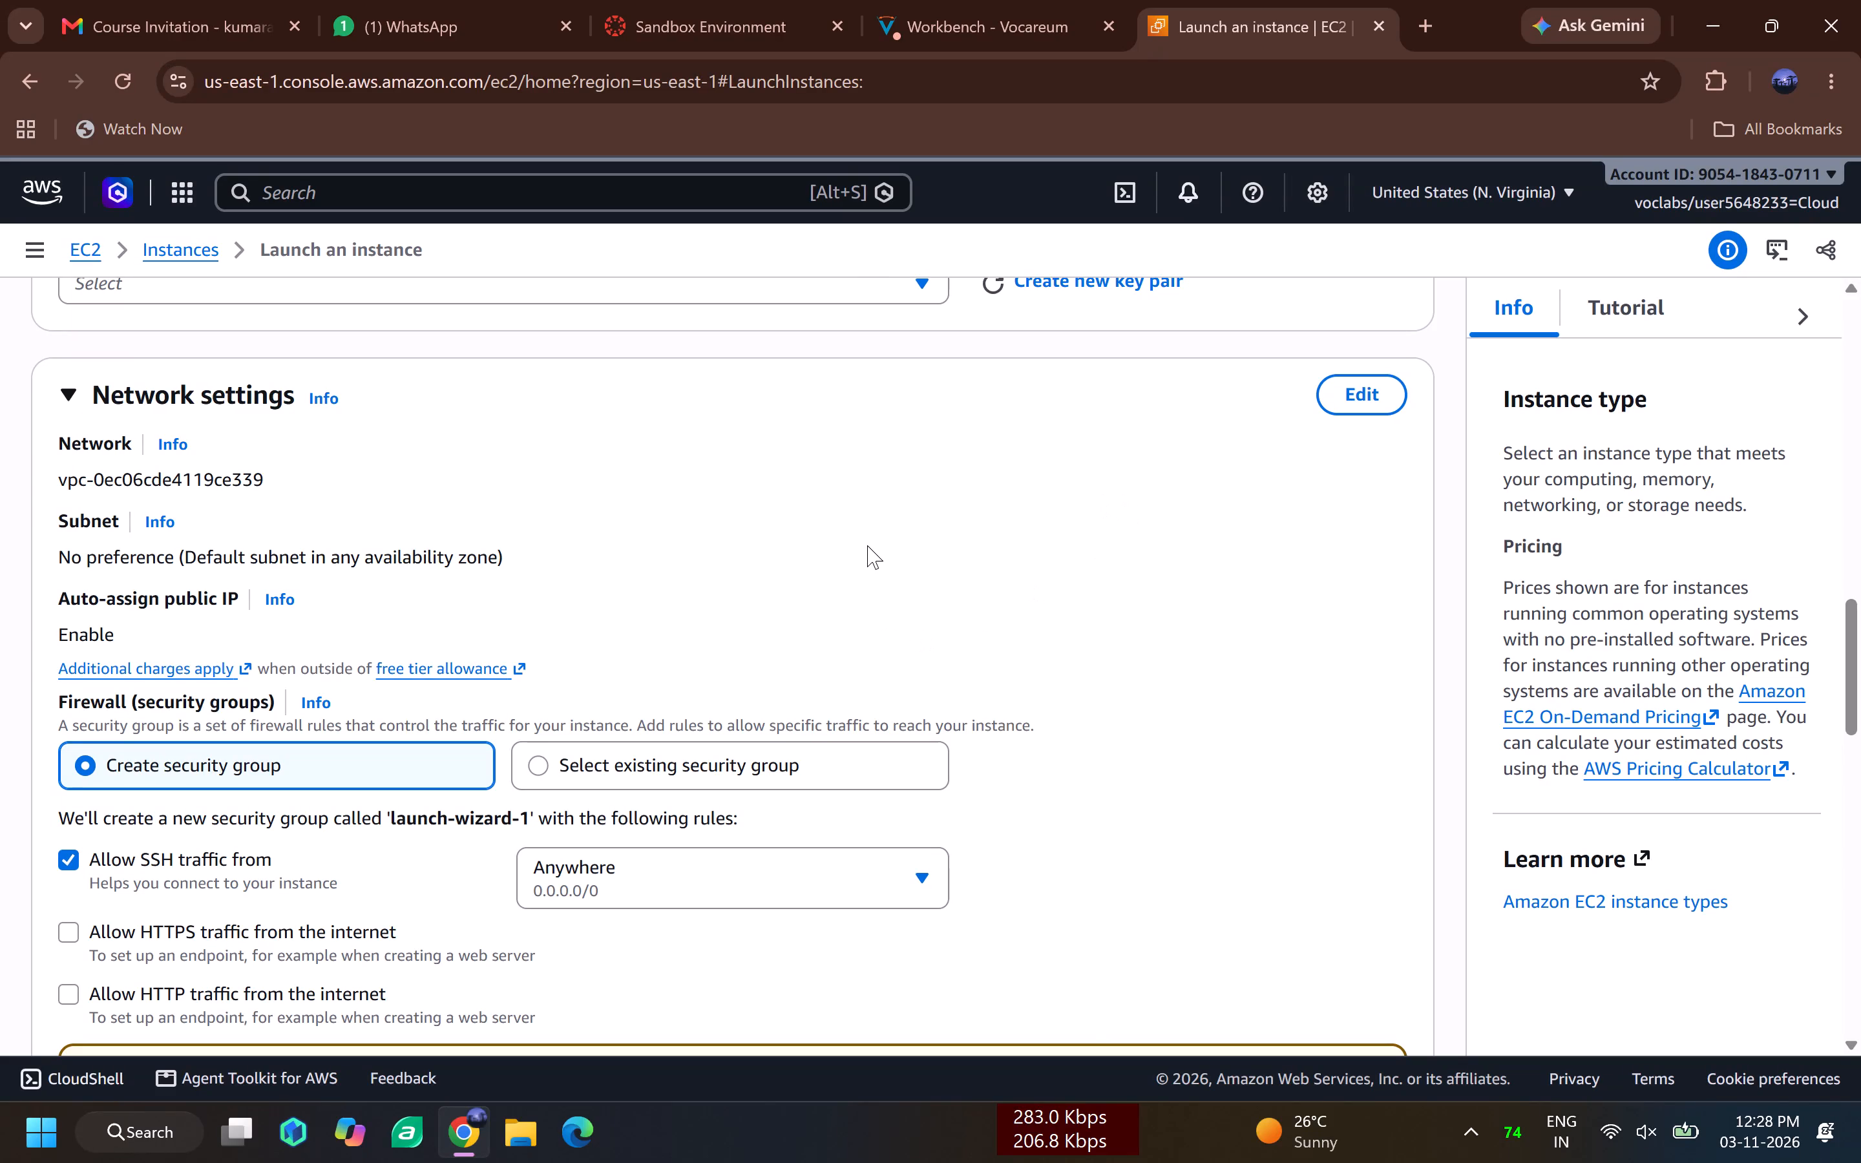
Launch the configured EC2 instance using the existing key pair vockey.
scroll(573, 503, down, 5)
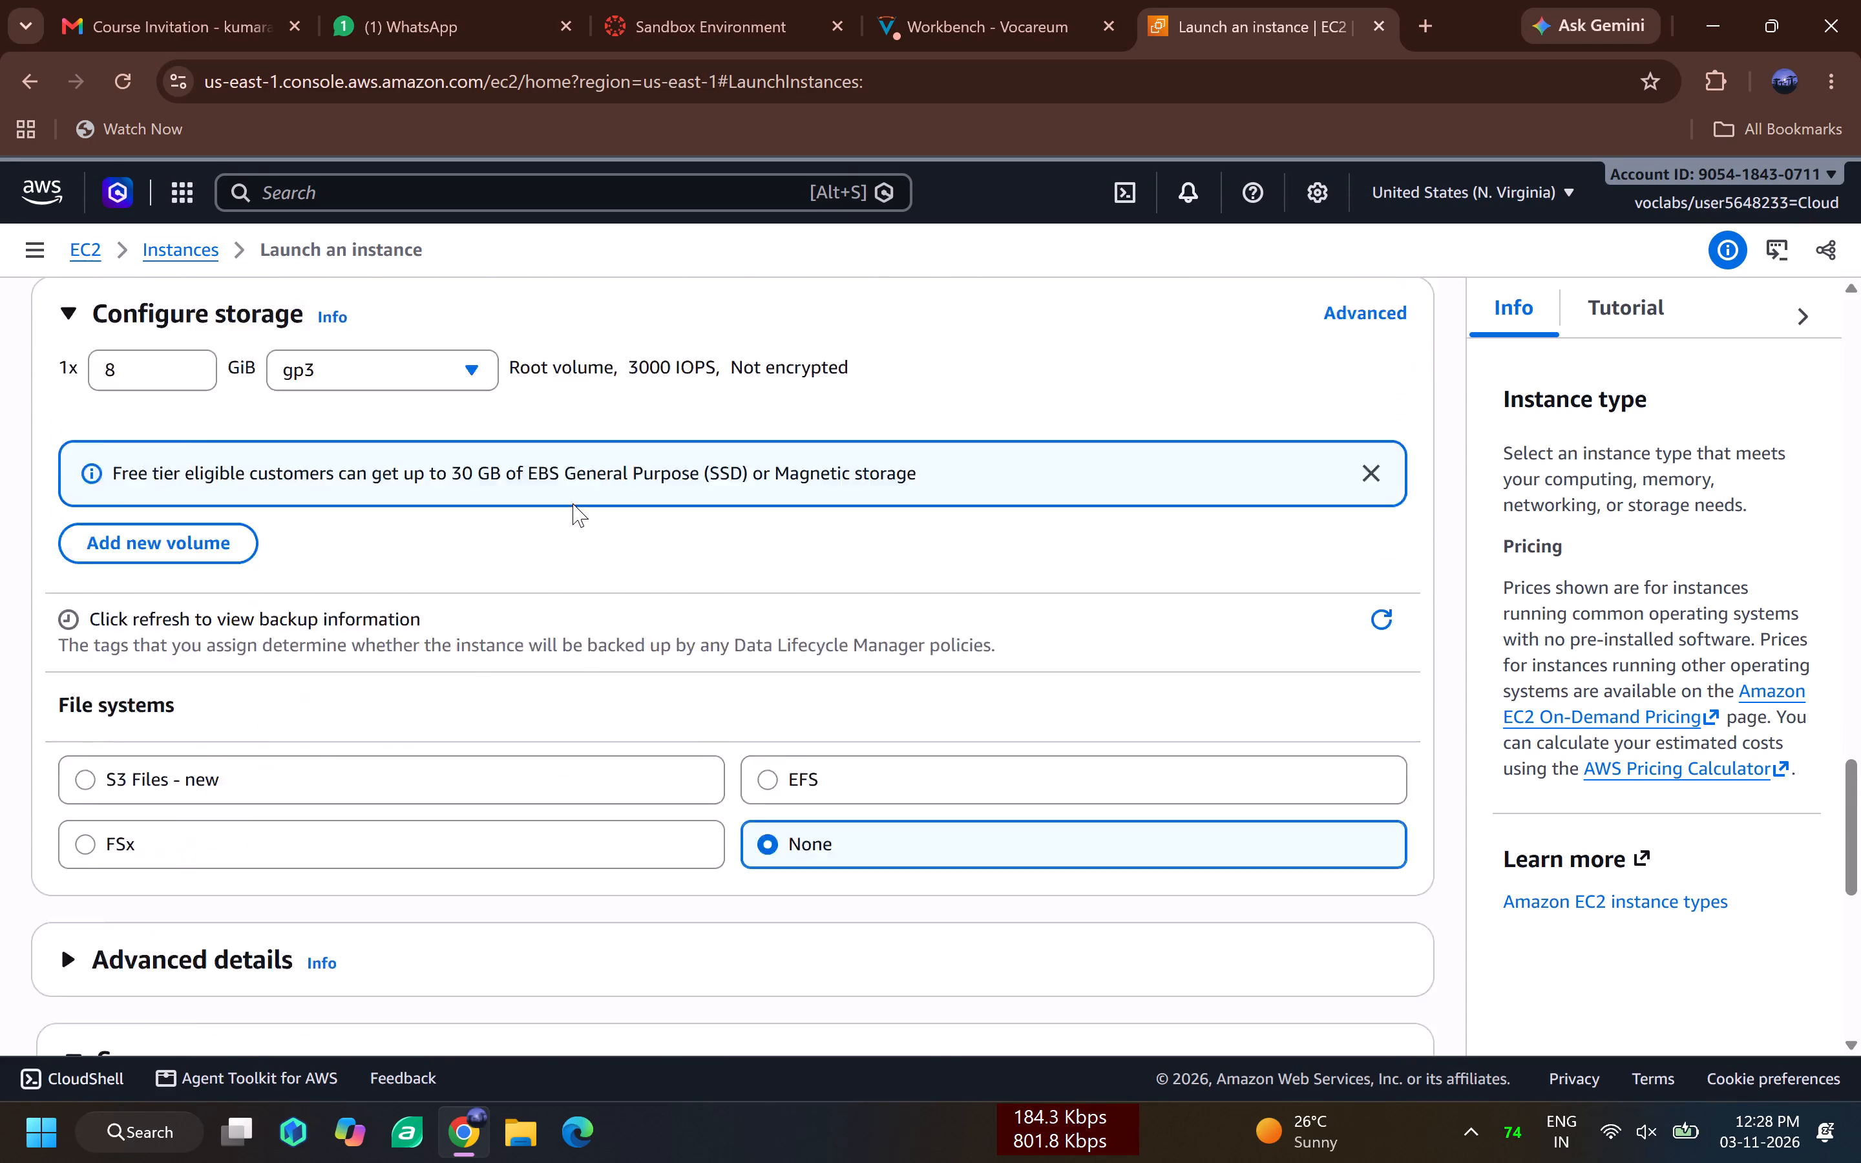
scroll(573, 503, down, 1)
scroll(614, 695, down, 7)
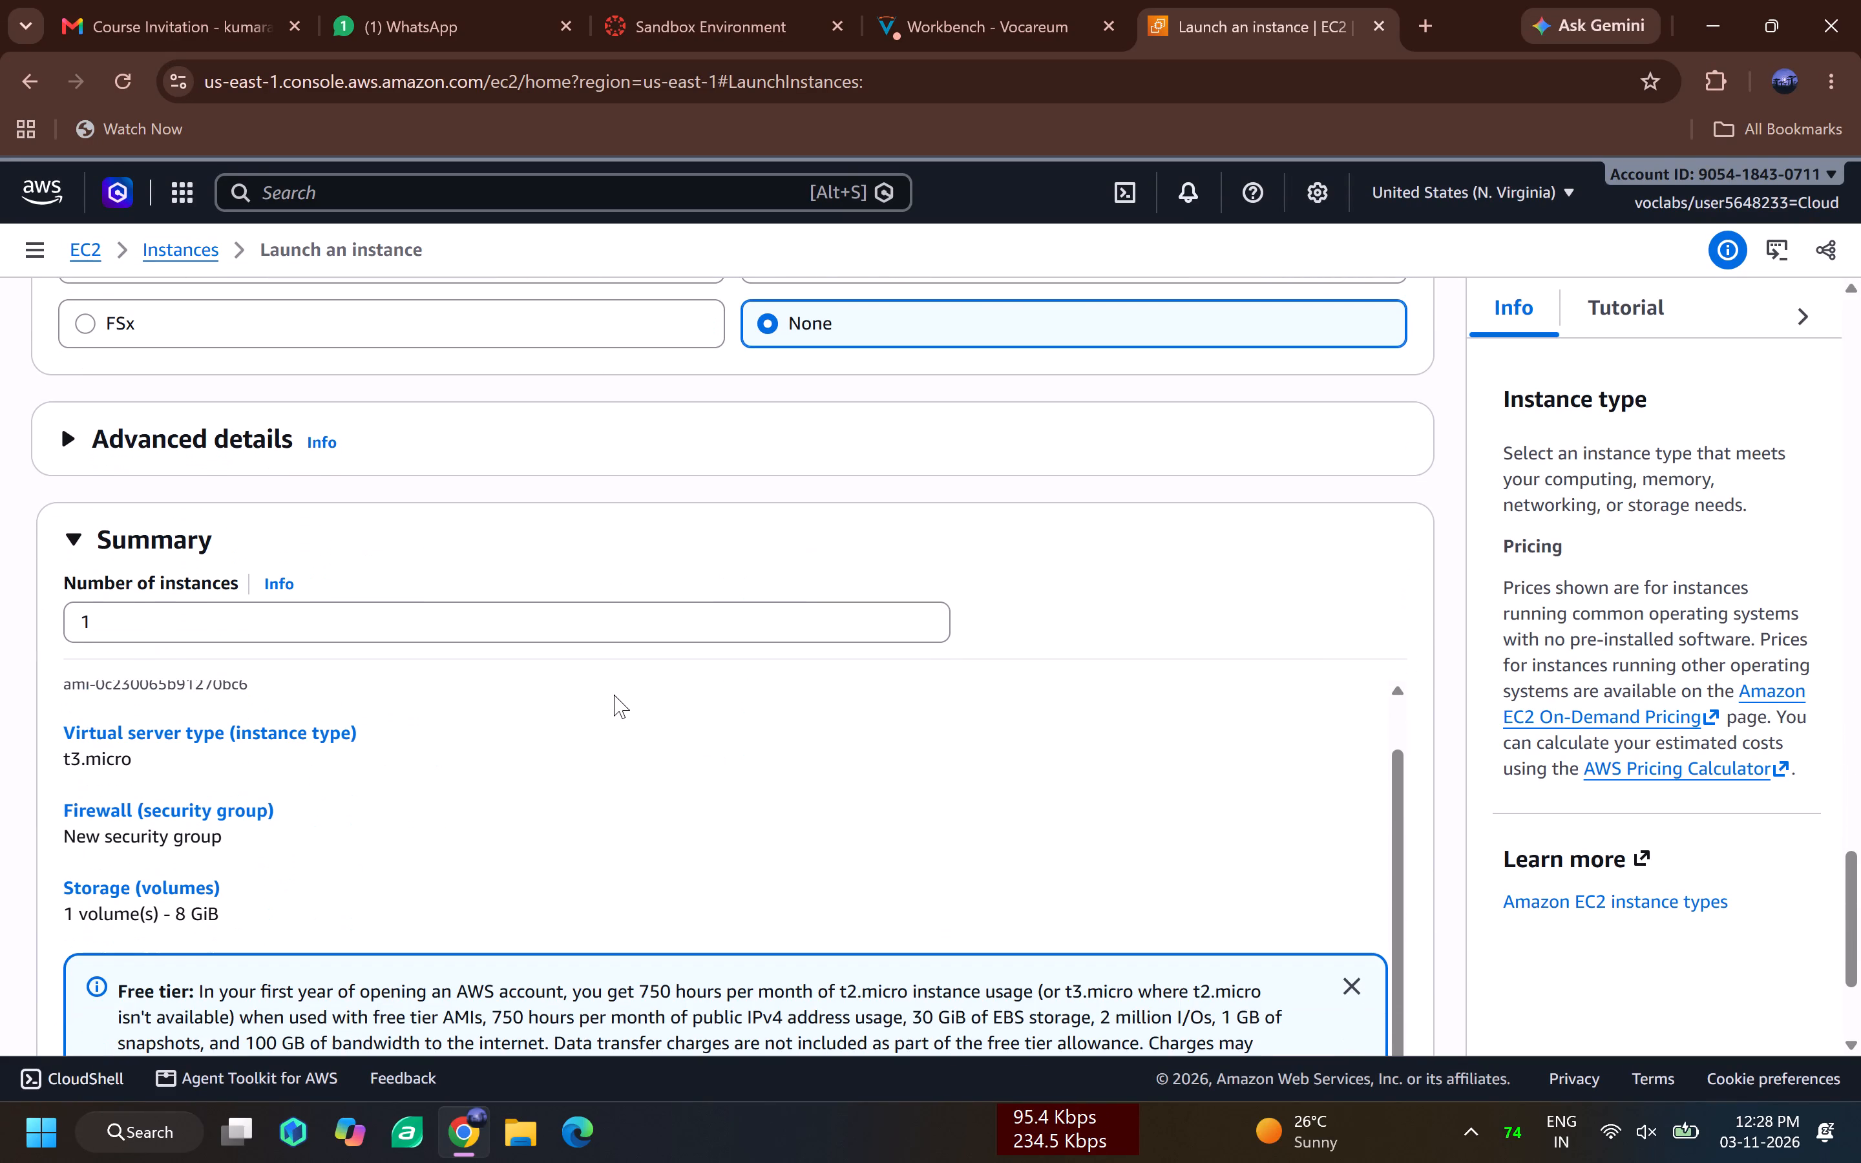
scroll(614, 695, down, 2)
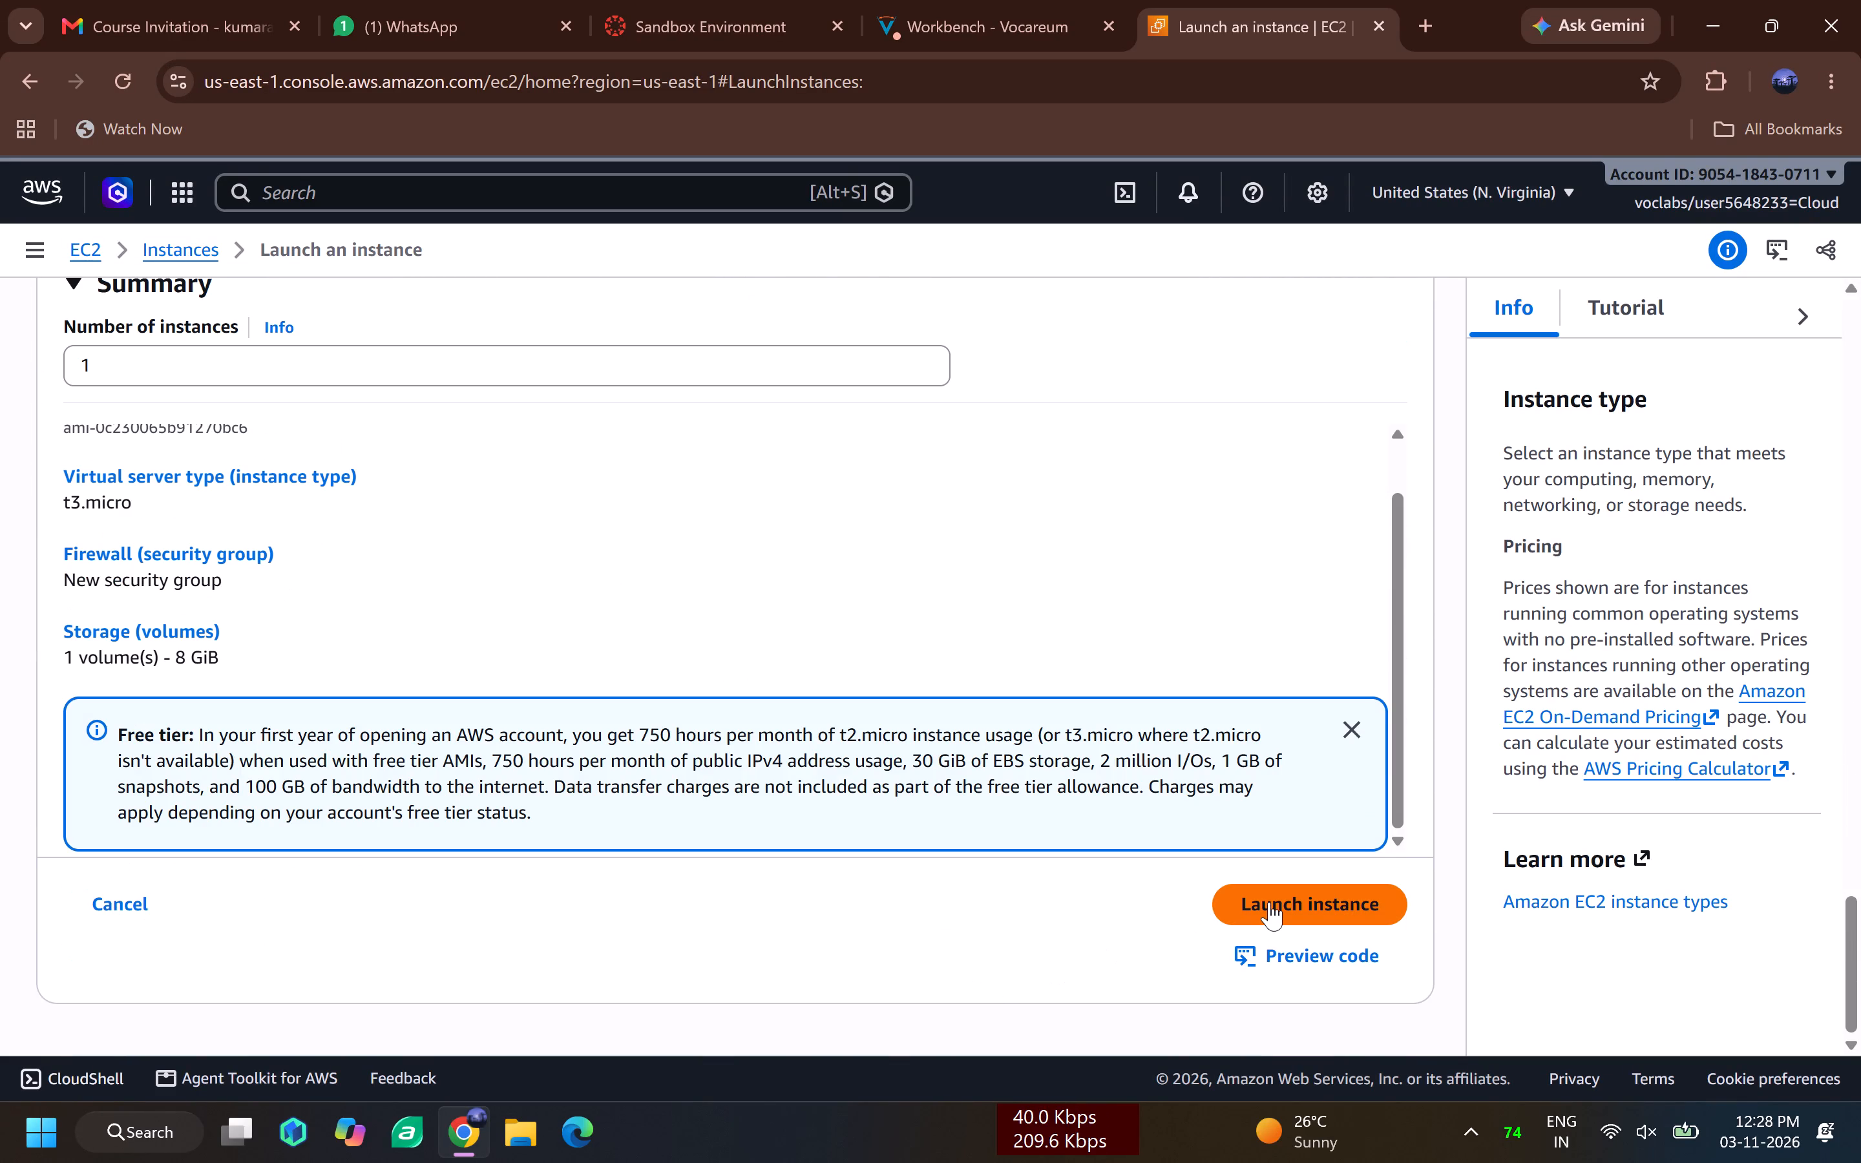
click(1269, 902)
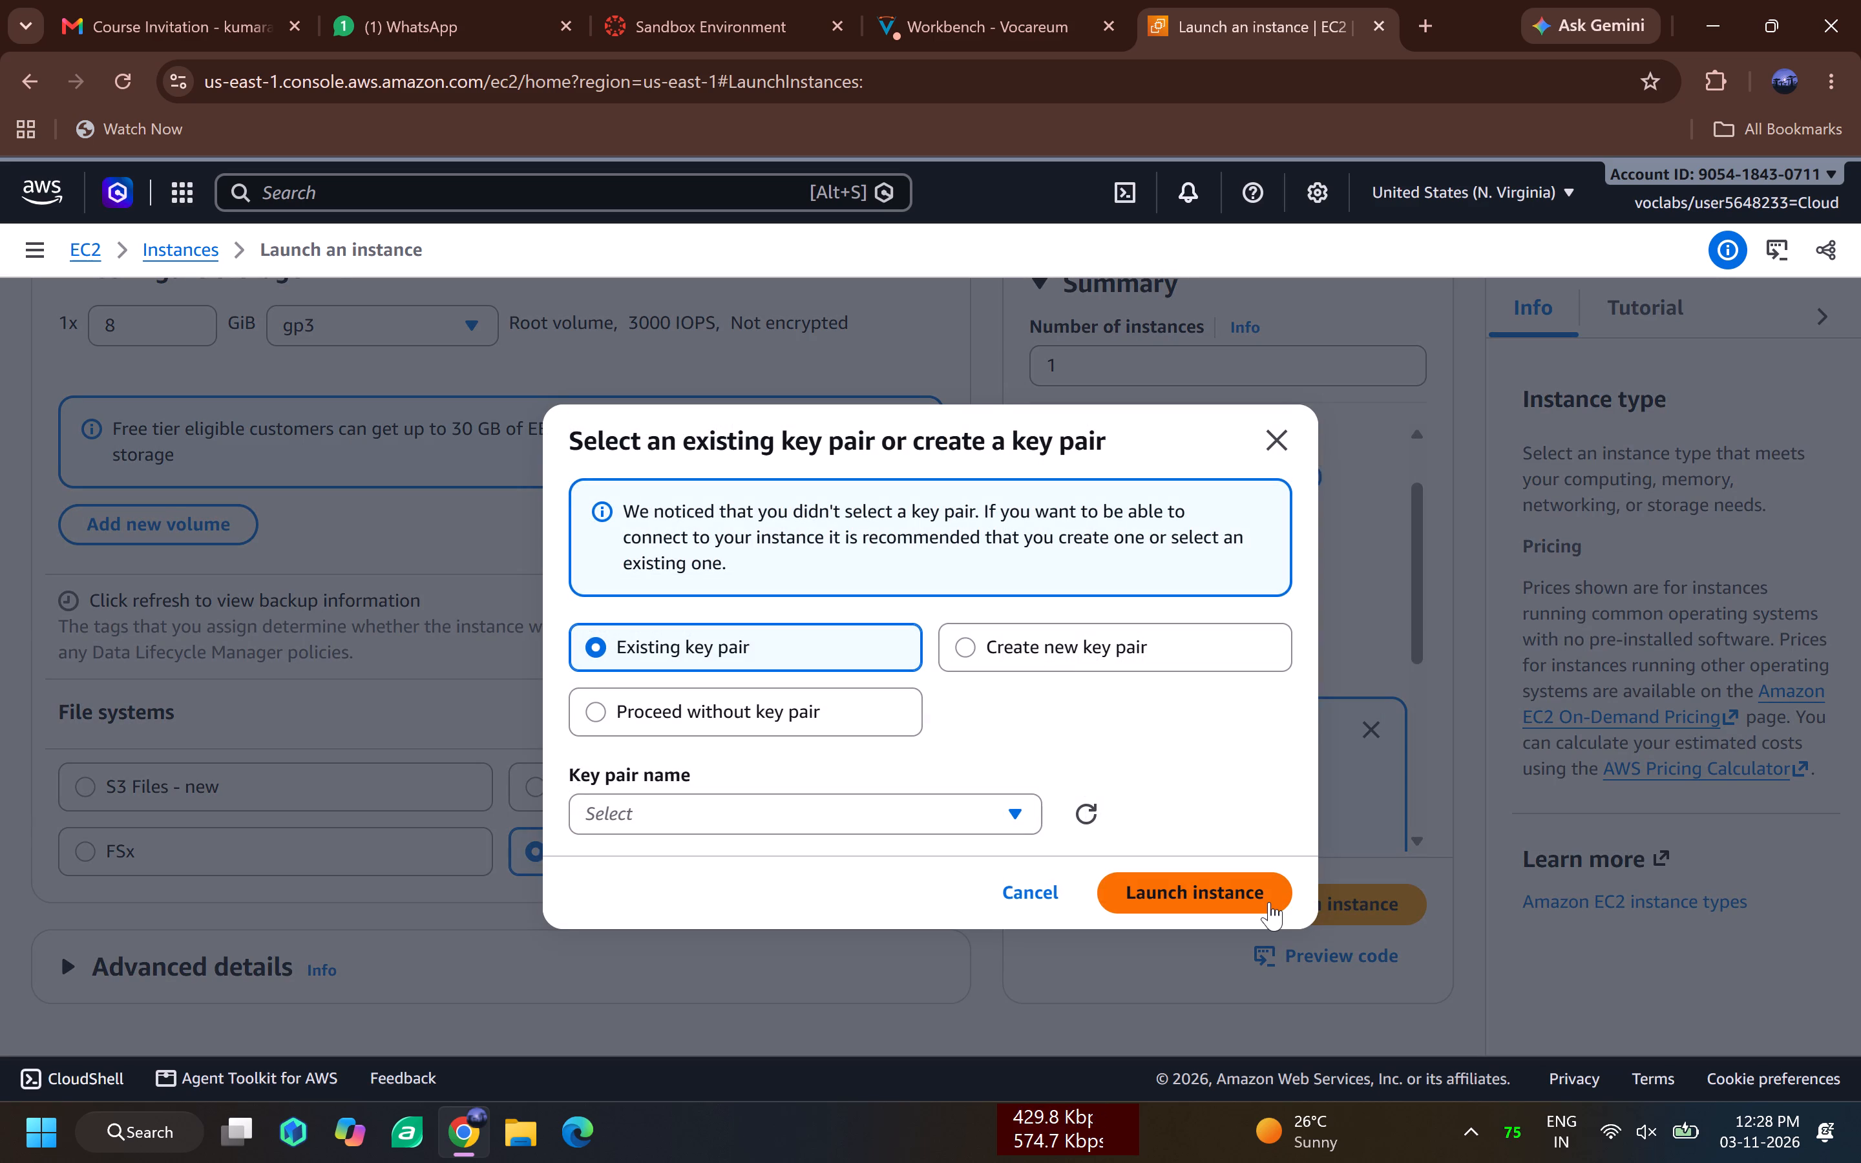
click(1214, 892)
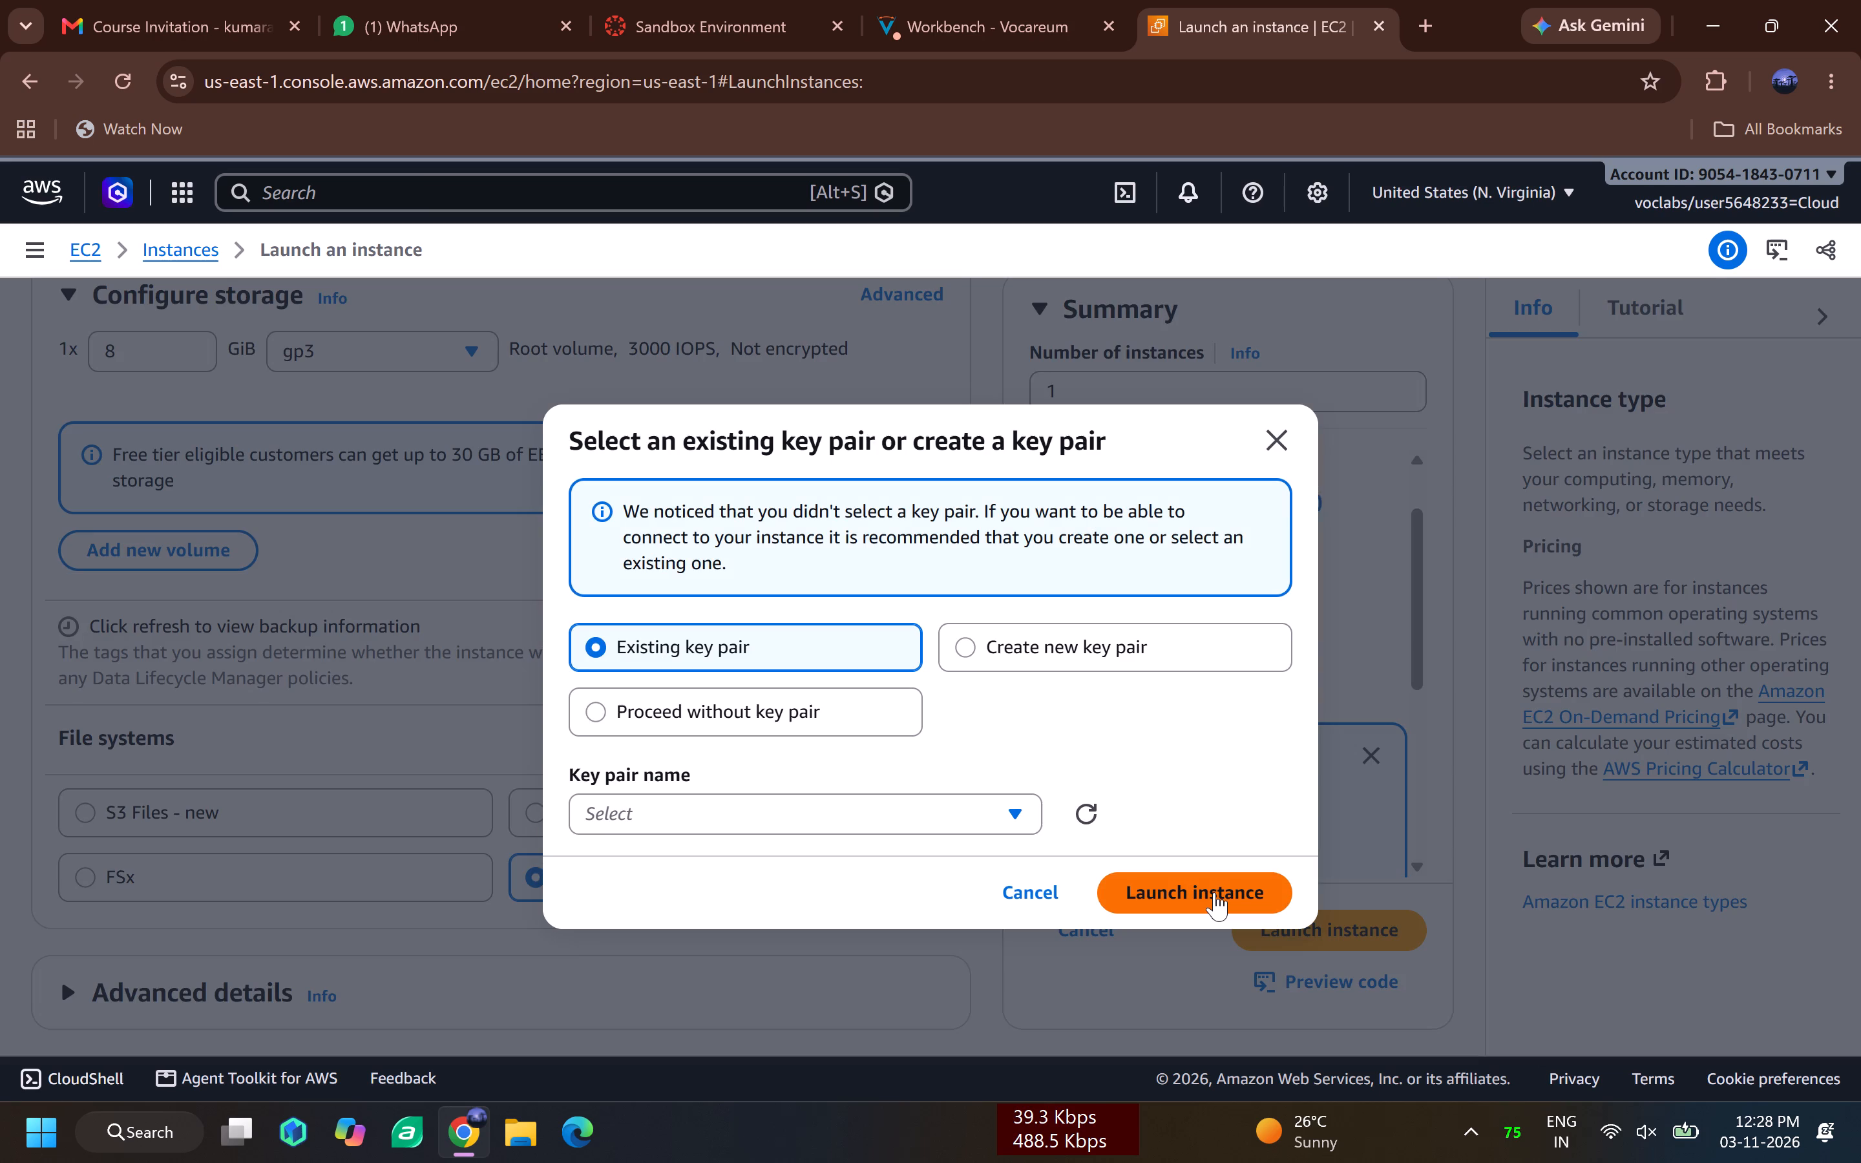
click(1009, 824)
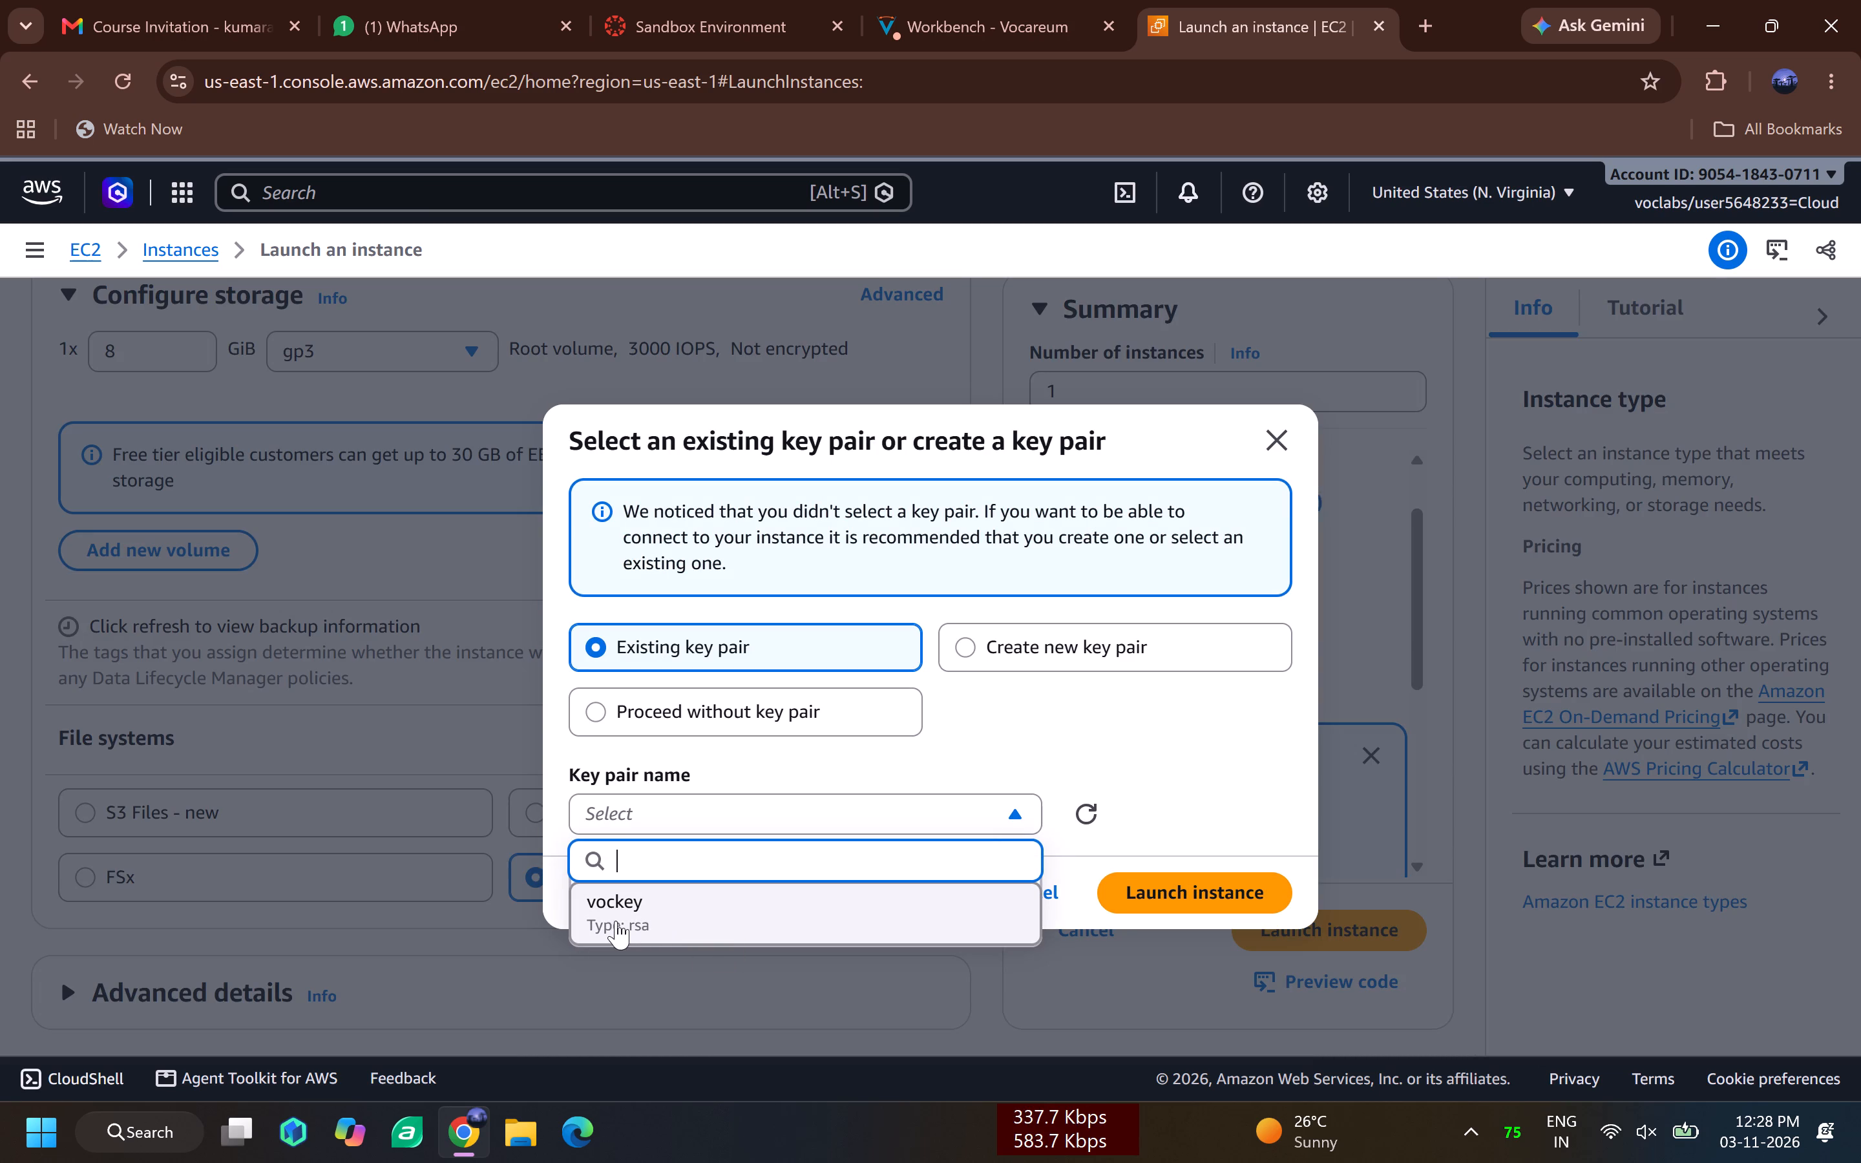
click(619, 904)
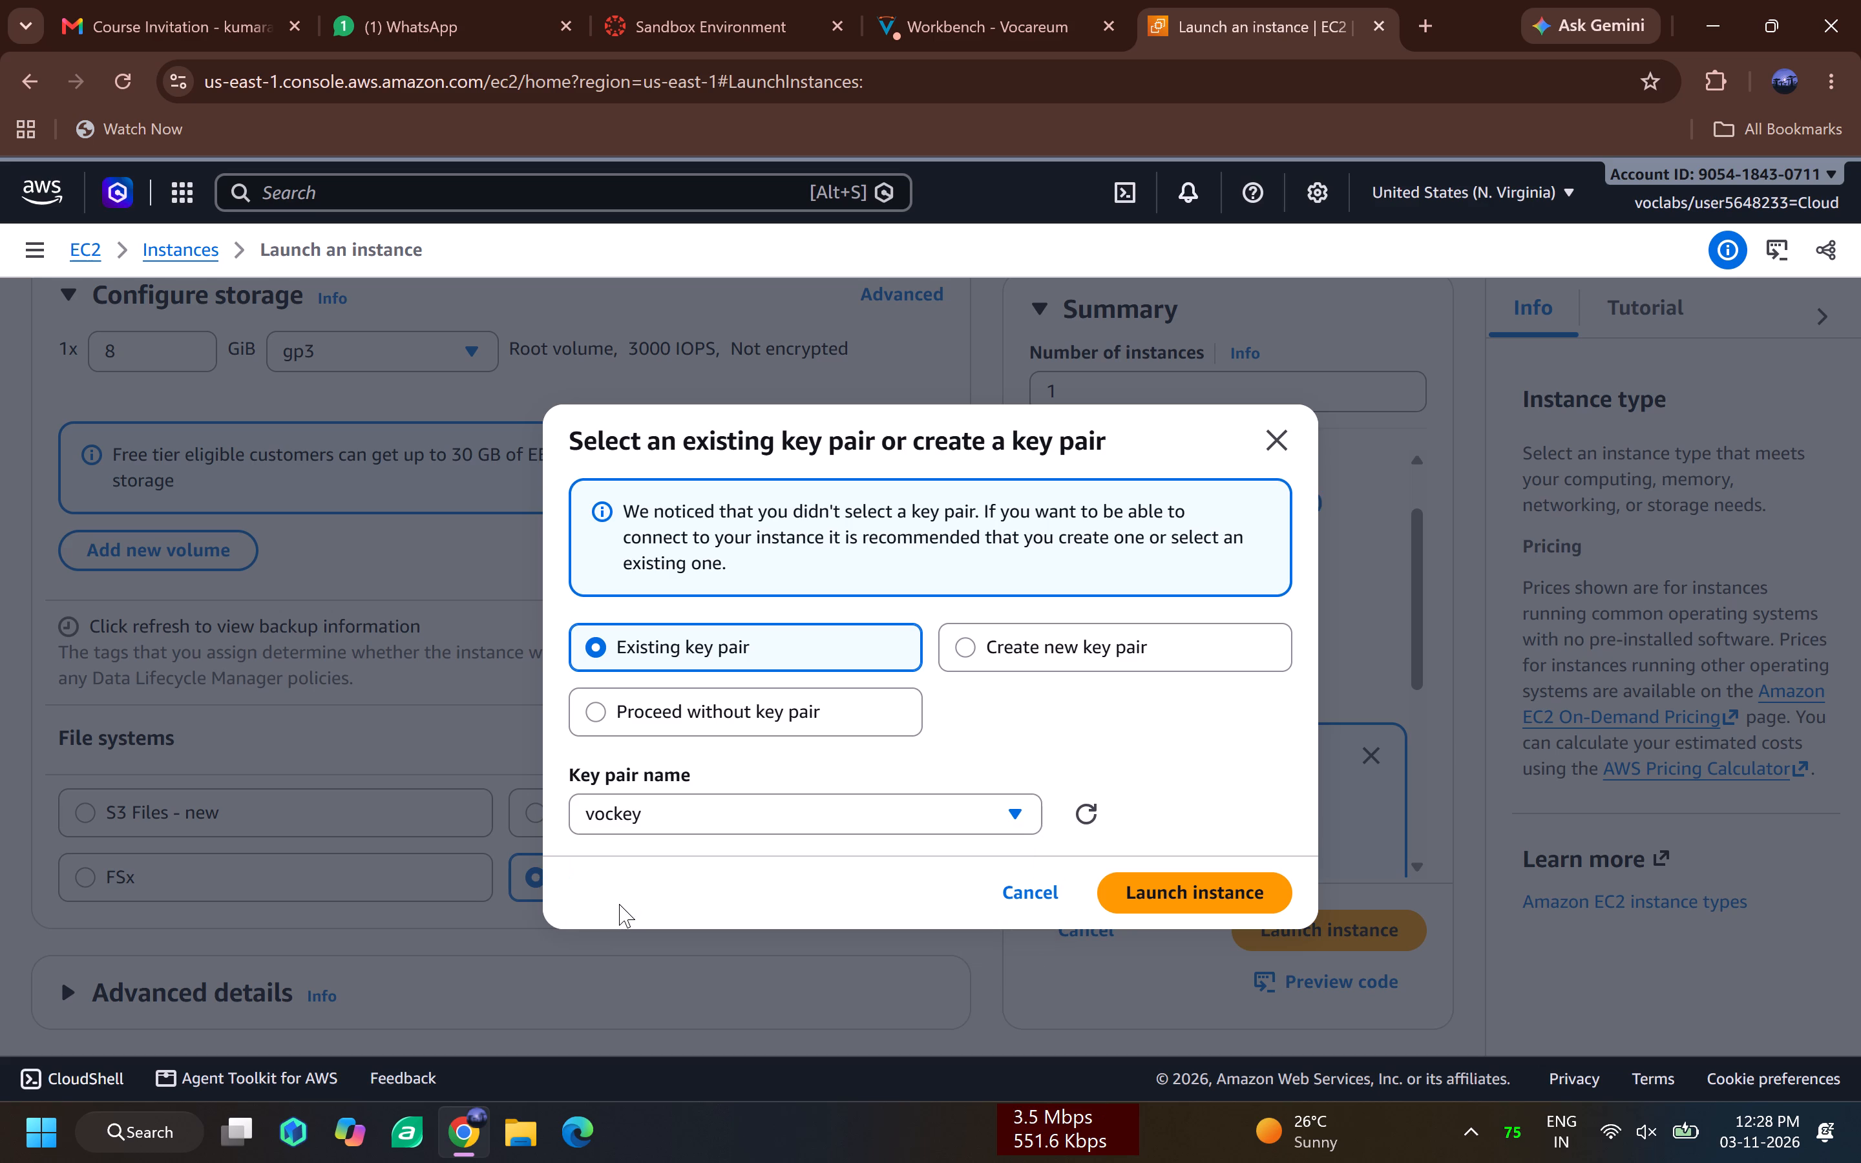
click(1174, 904)
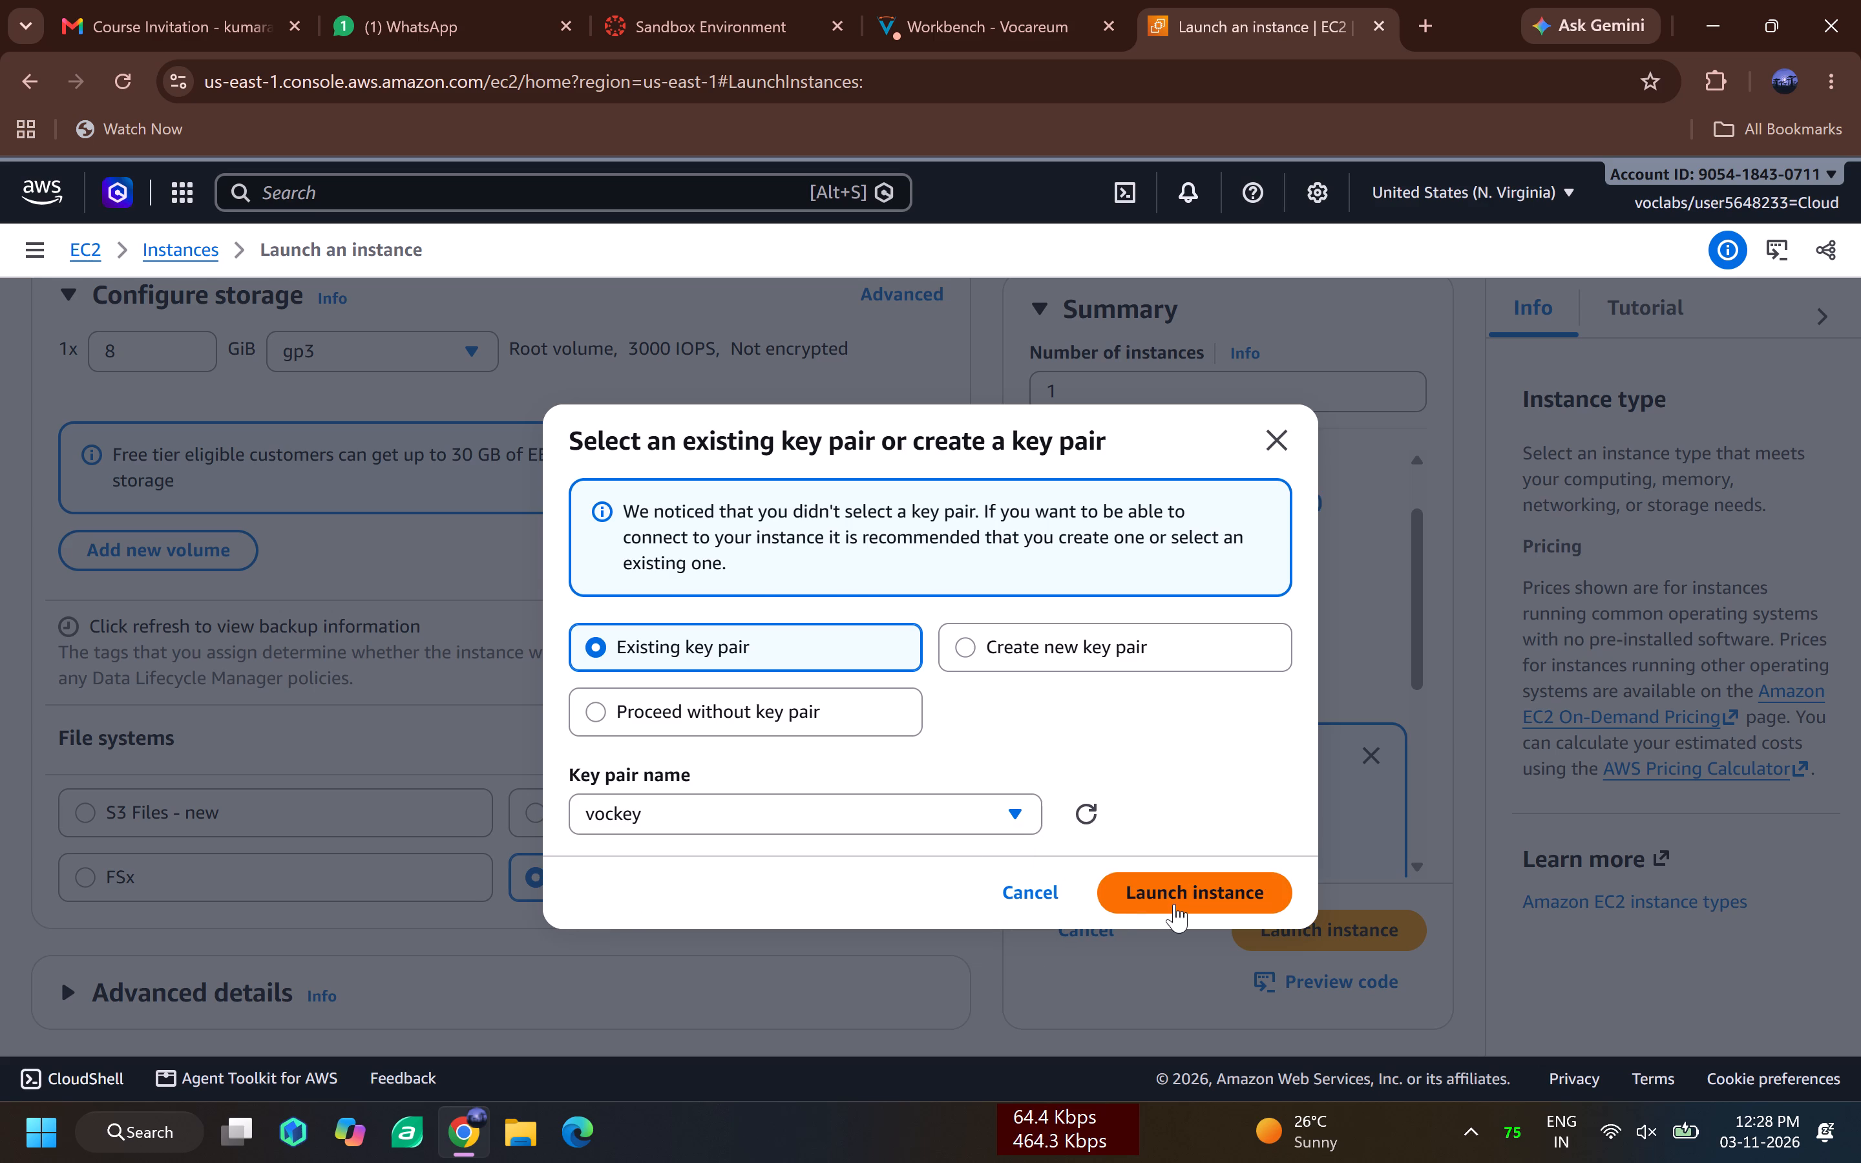
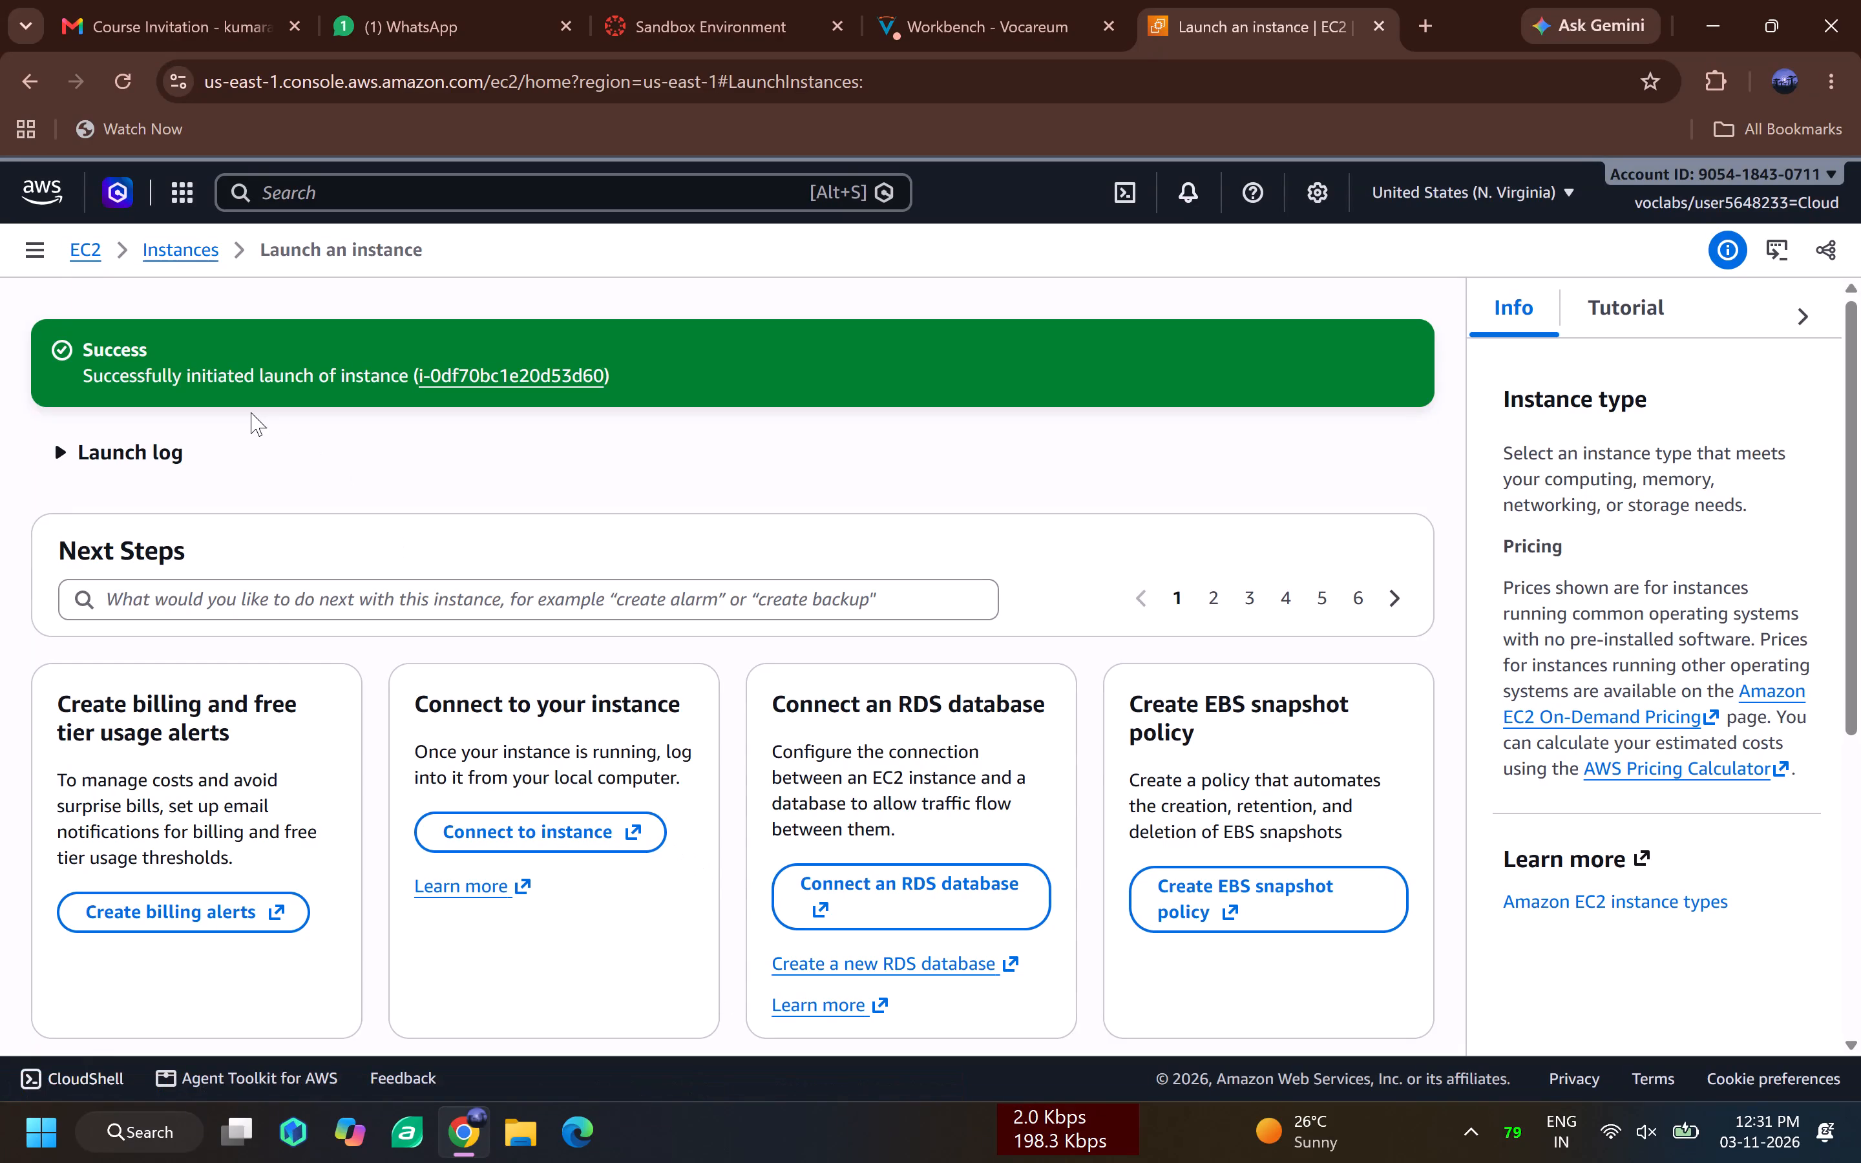
Open the EC2 Instances list by way of the EC2 dashboard.
click(100, 252)
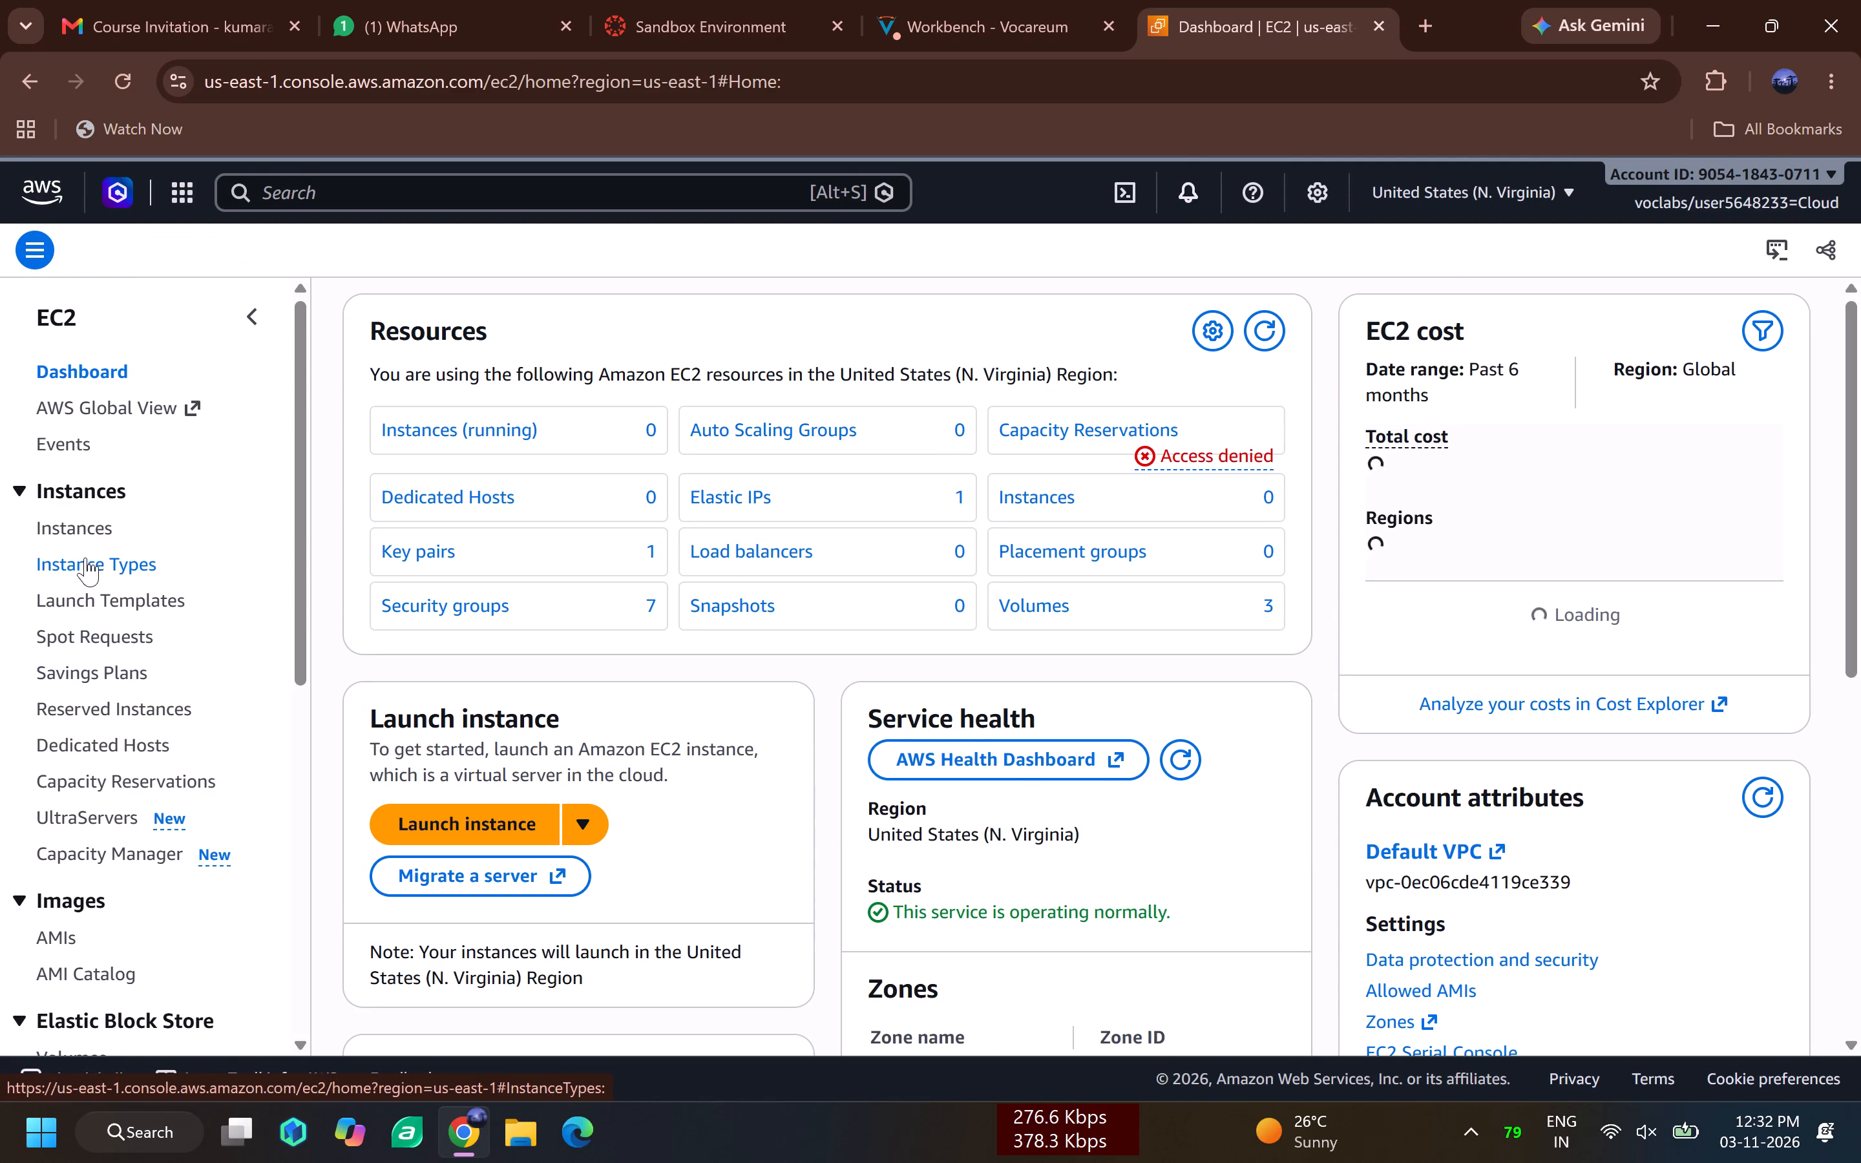
click(76, 536)
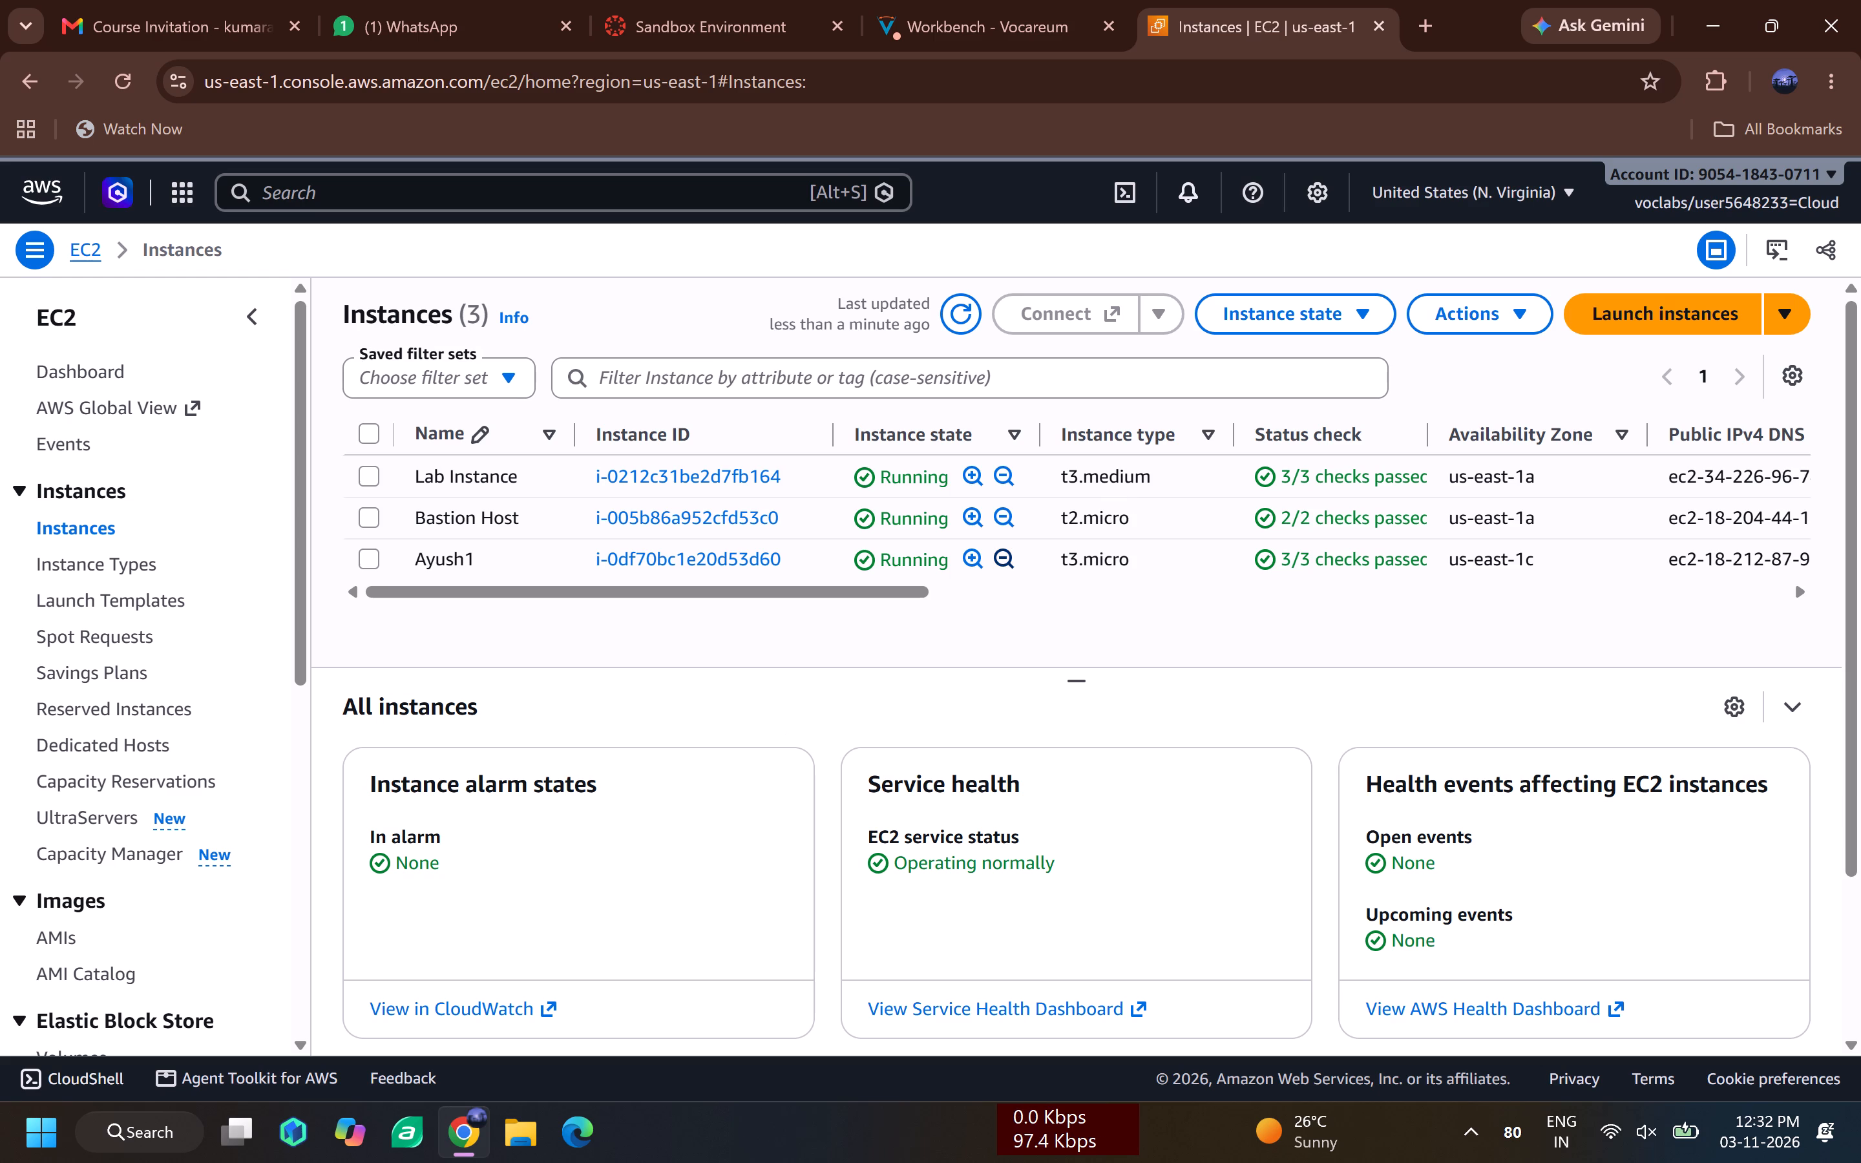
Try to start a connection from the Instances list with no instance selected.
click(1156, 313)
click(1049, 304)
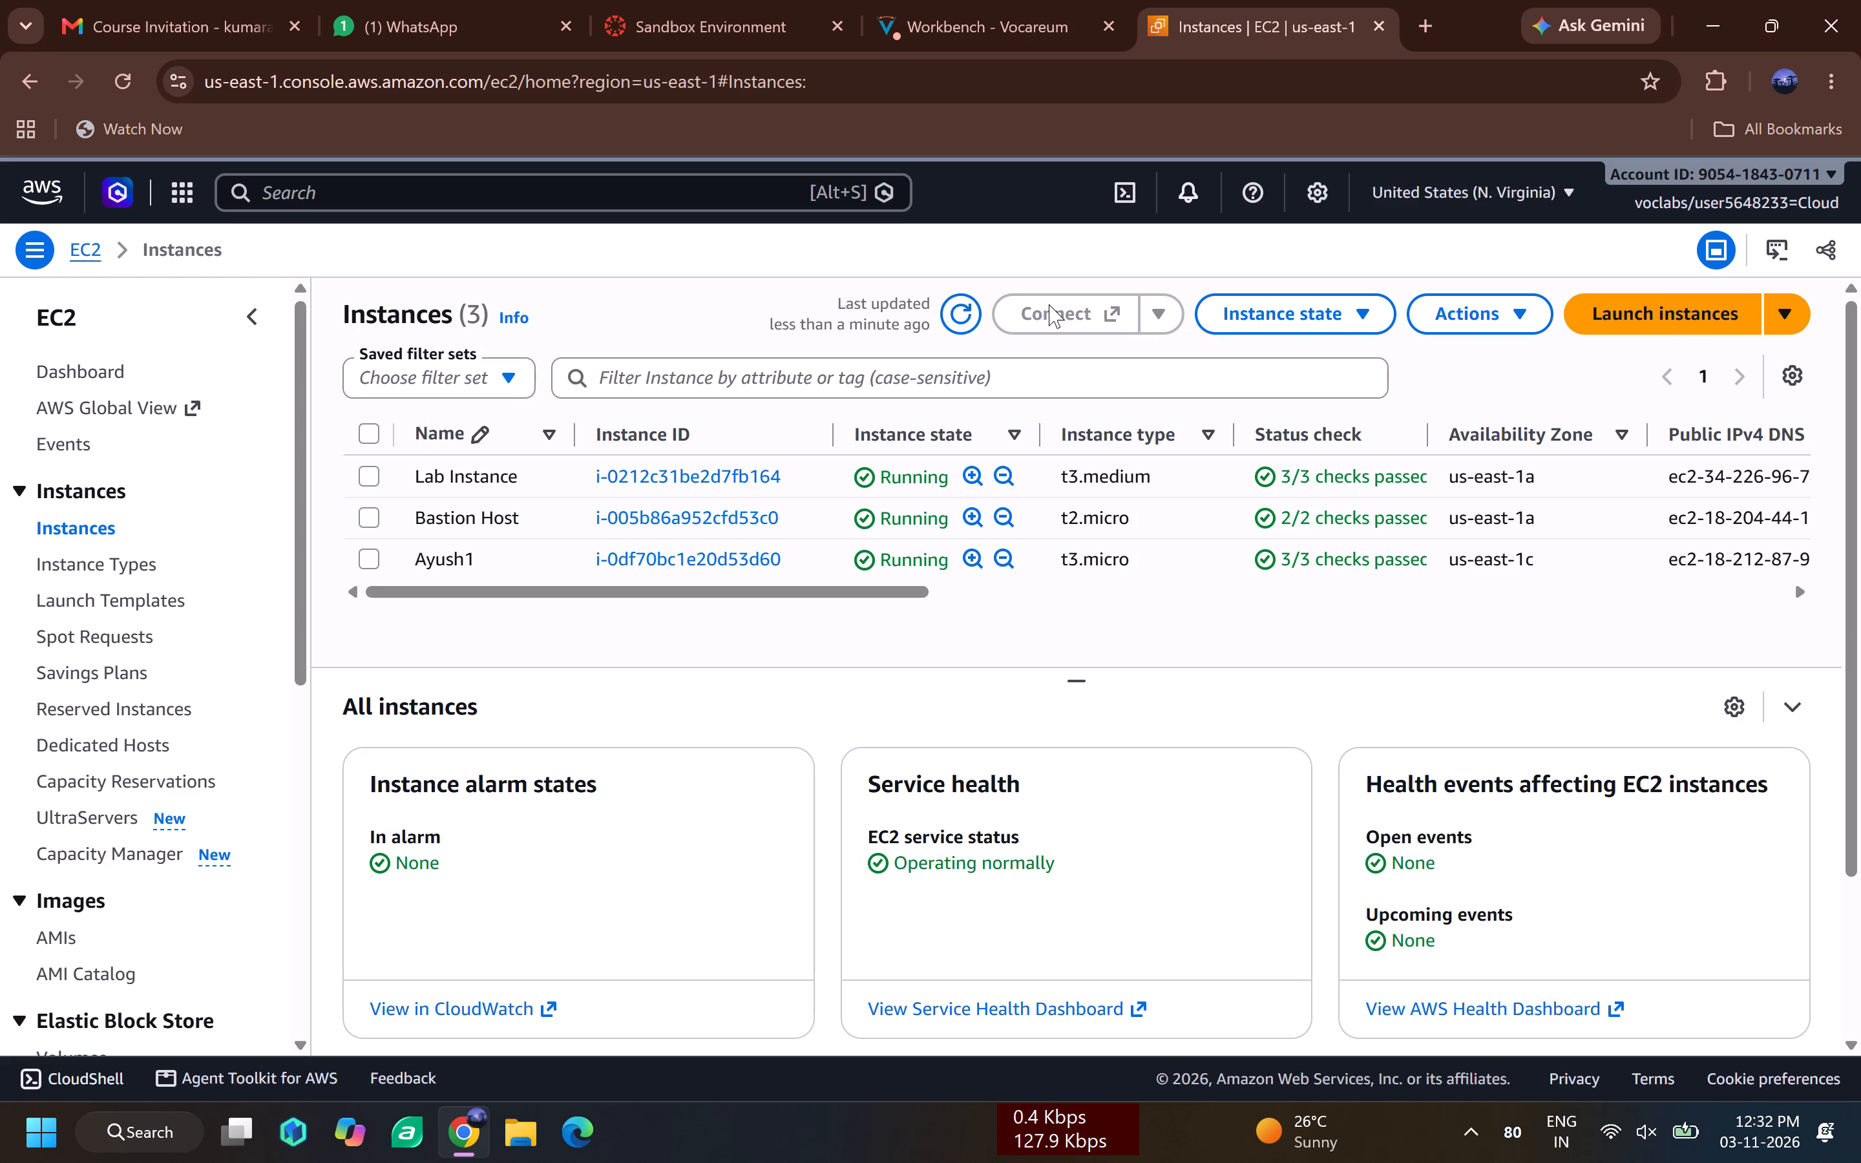